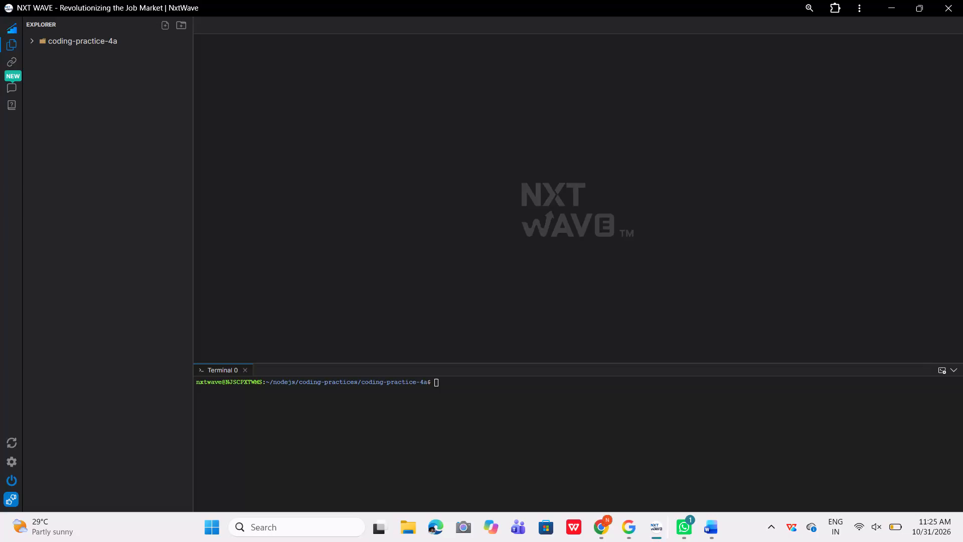
Open app.js from the coding-practice-4a folder in the code editor.
scroll(421, 281, up, 1)
click(109, 35)
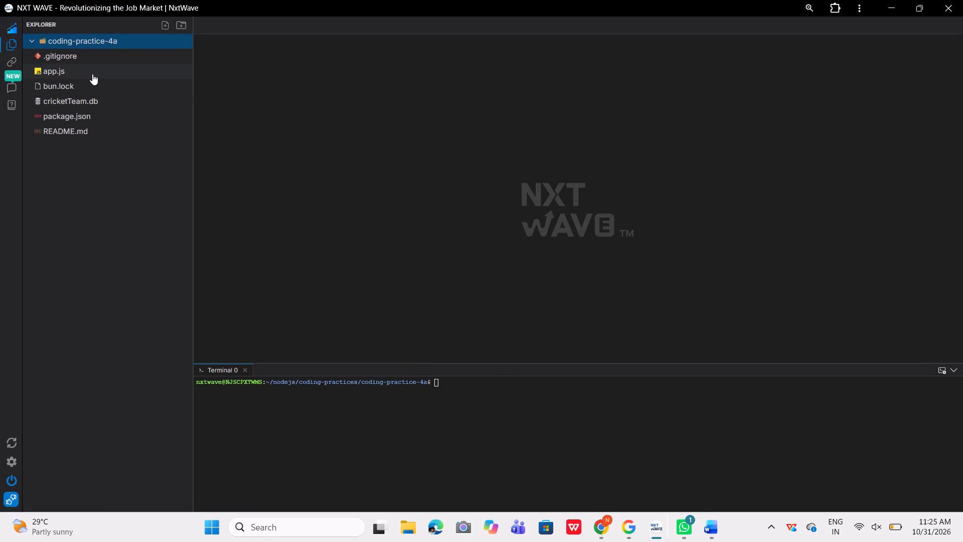
click(92, 74)
scroll(434, 320, up, 6)
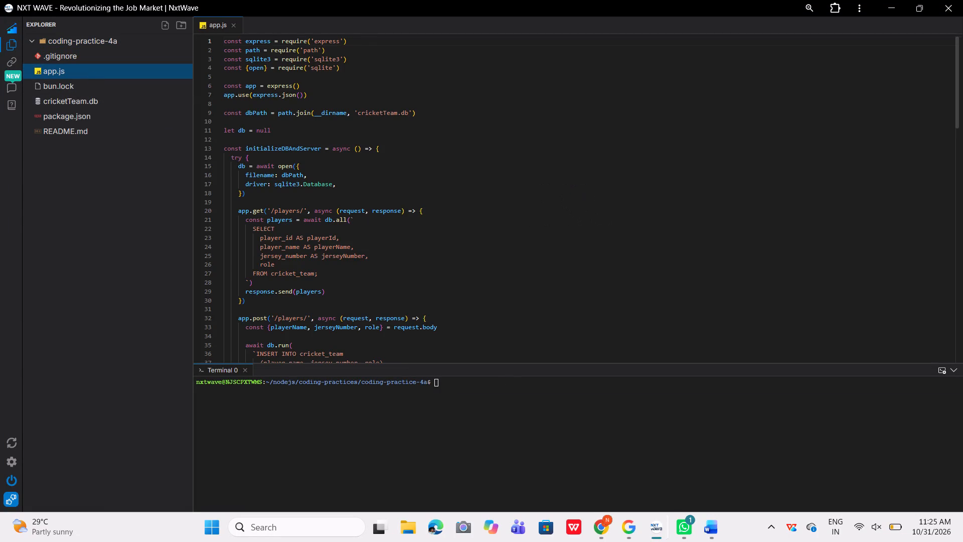
Capture a screenshot of the IDE showing app.js and paste it into the Word document below the Cricket Team question screenshot.
key(Print)
click(445, 305)
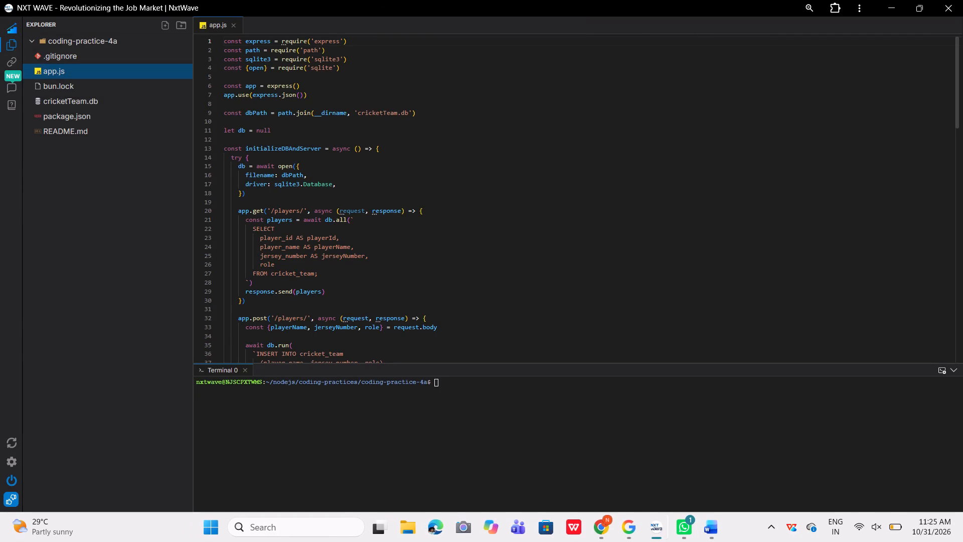
click(712, 536)
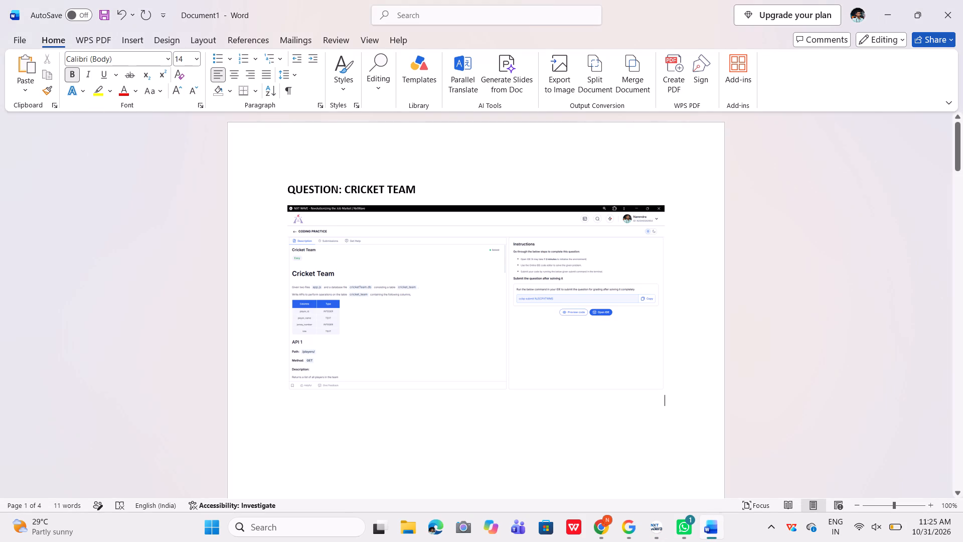
key(ctrl+v)
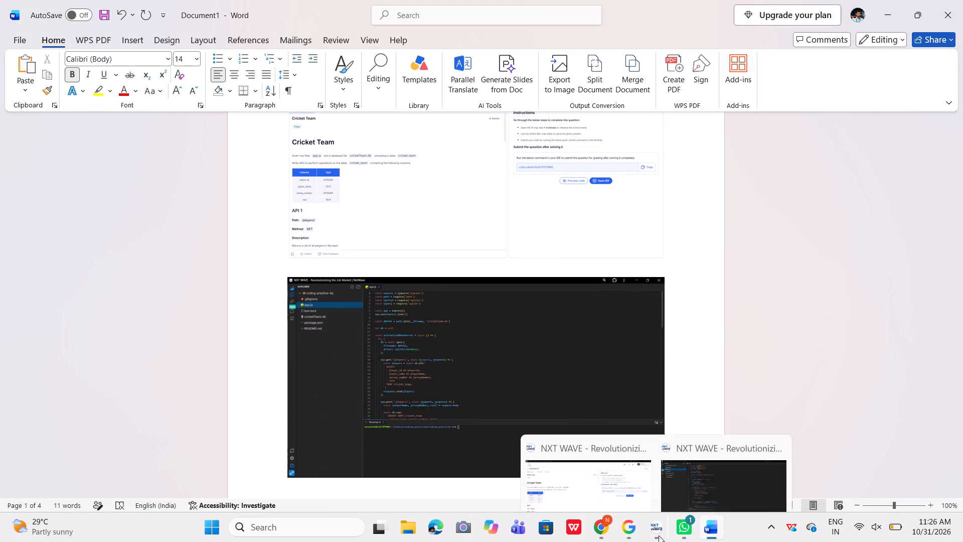
Copy the submit command from the Cricket Team question page and run it in the IDE terminal.
click(695, 471)
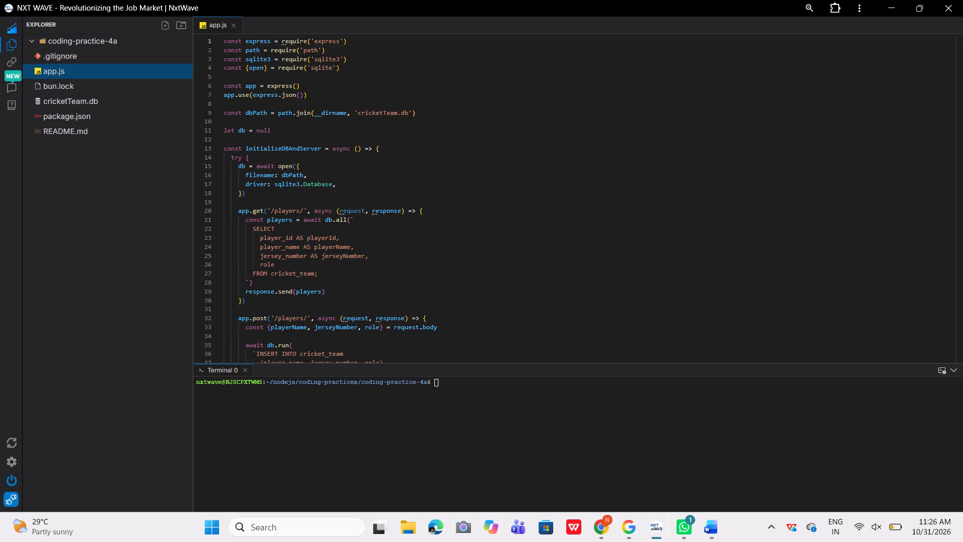
click(598, 474)
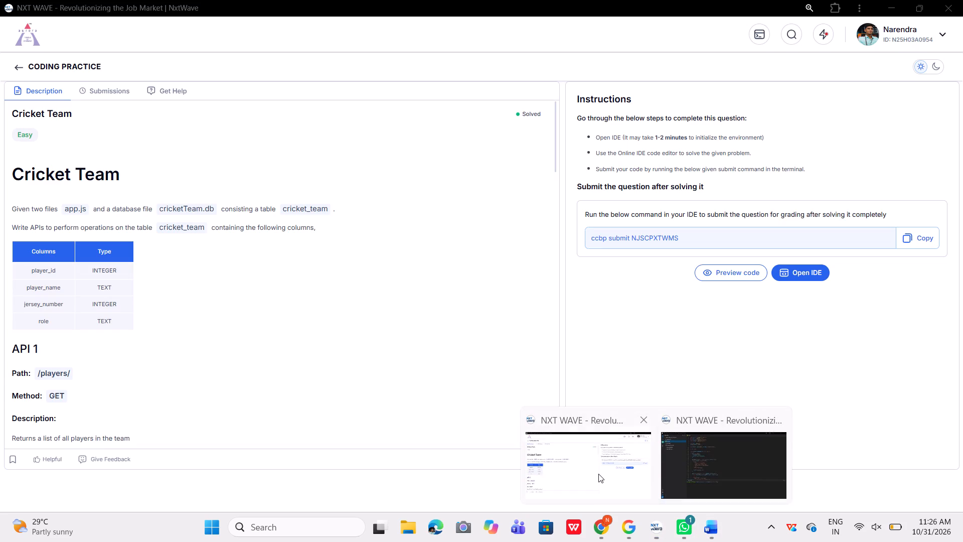
click(911, 235)
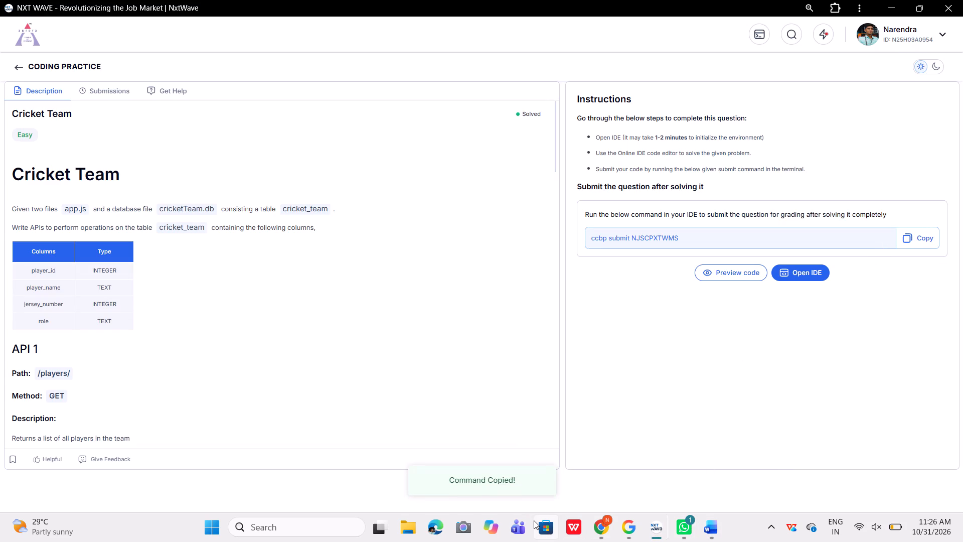
click(696, 486)
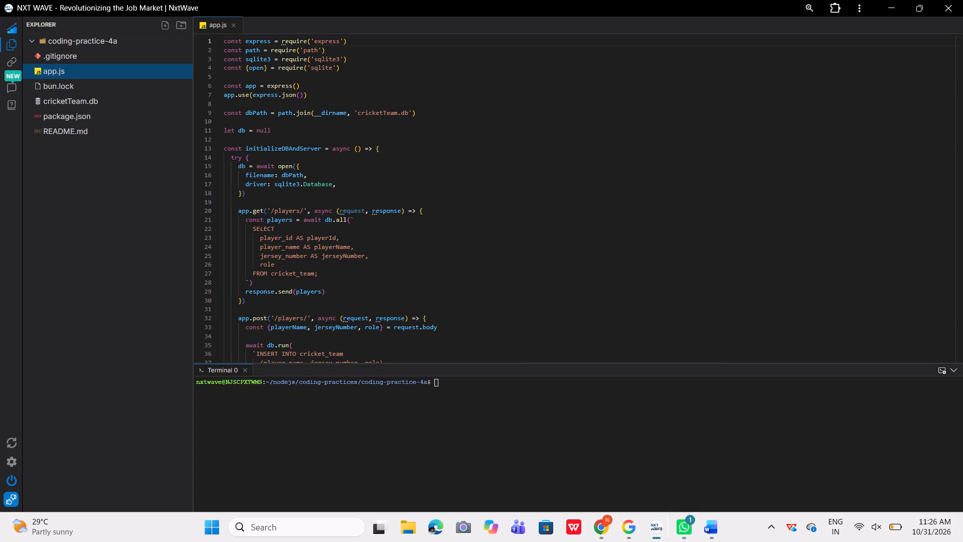
click(470, 392)
key(ctrl+shift+v)
key(Return)
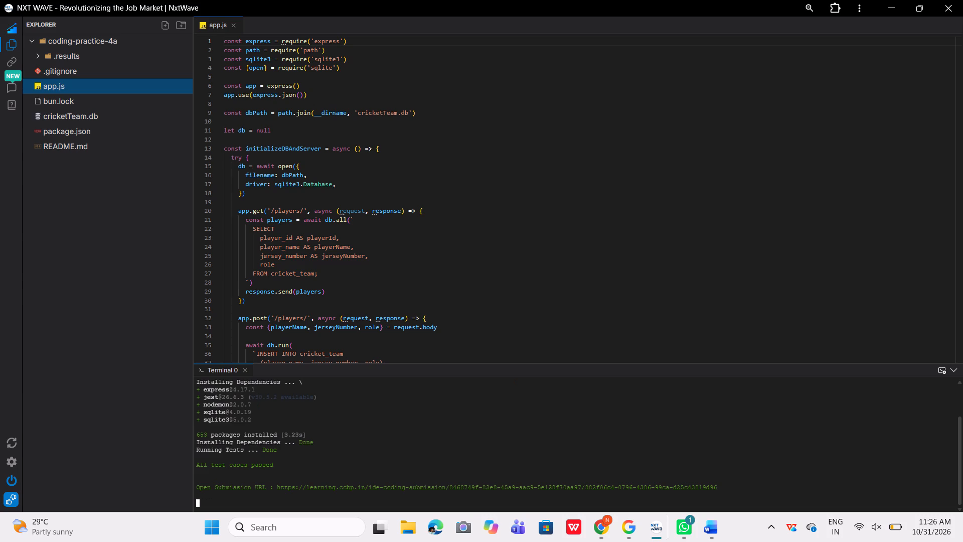
Open the submission link from the terminal and paste a screenshot of its results page into the Word document below the code screenshot.
click(522, 489)
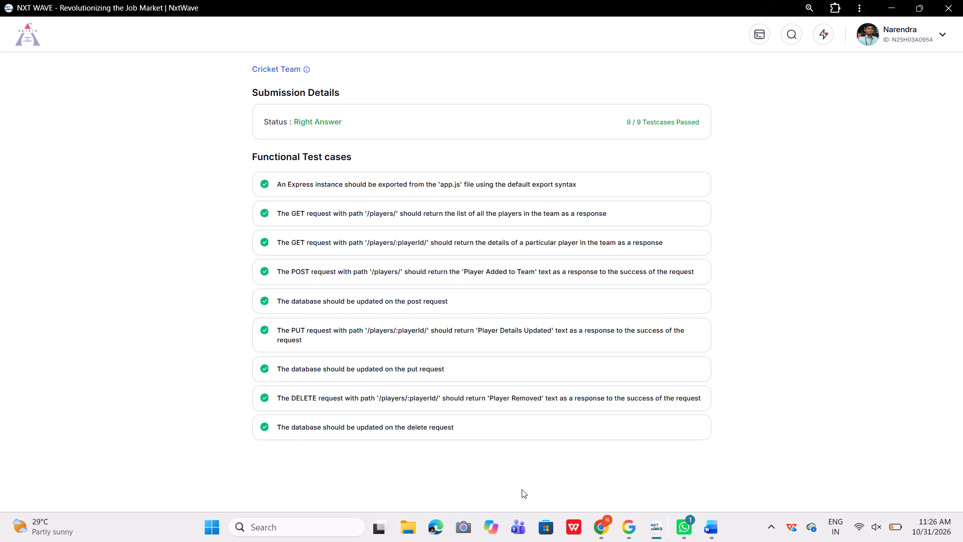
key(Print)
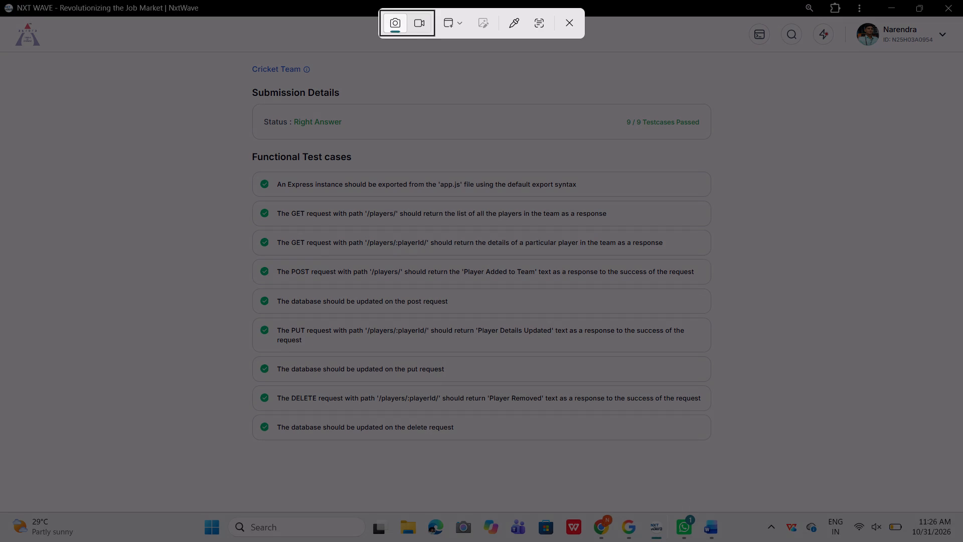
click(522, 489)
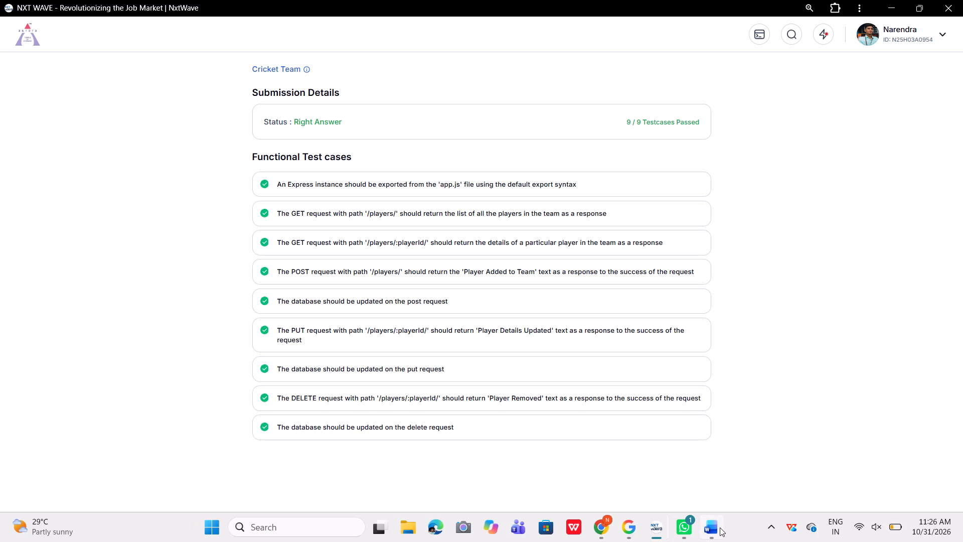
click(720, 527)
scroll(521, 369, down, 1)
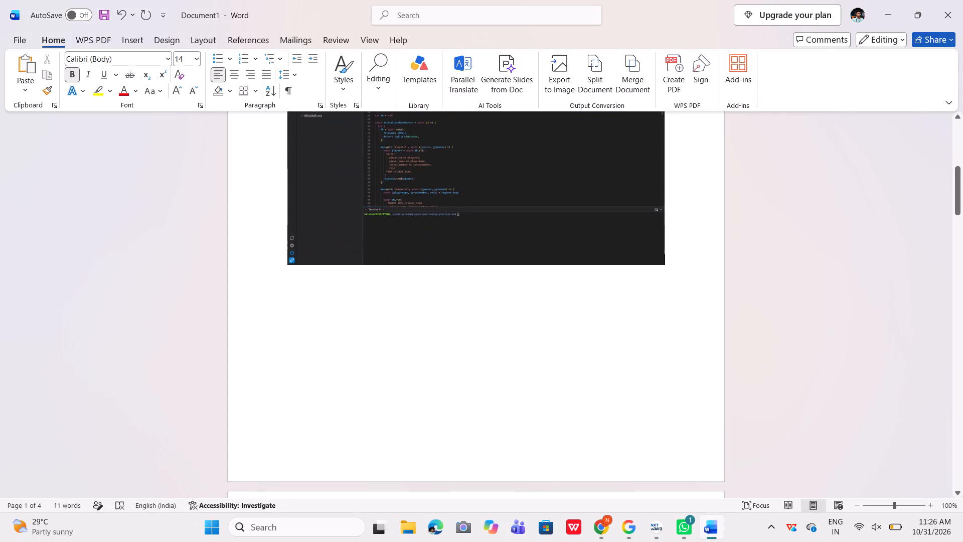
click(506, 370)
key(ctrl+v)
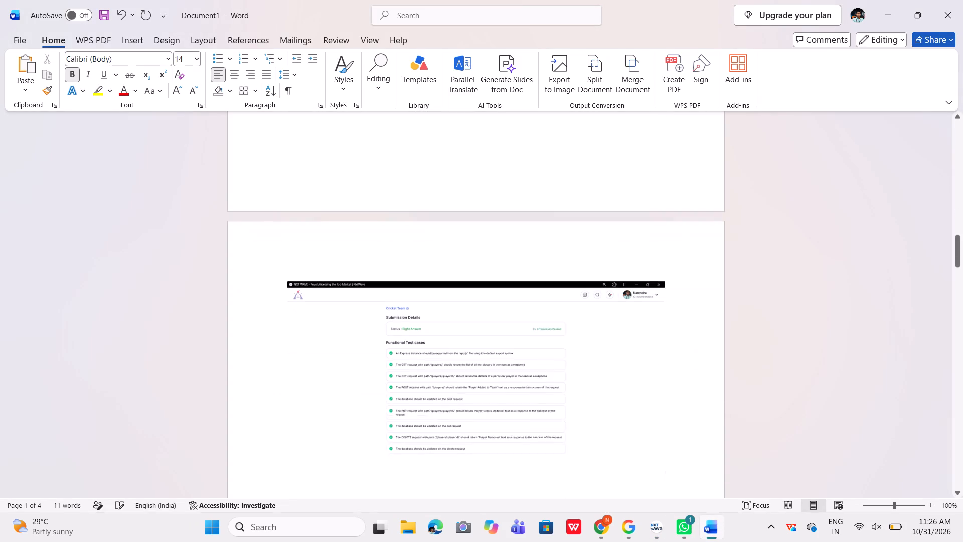
Move the Cricket Team question screenshot up to the first page, directly under the QUESTION: CRICKET TEAM heading.
scroll(506, 370, up, 3)
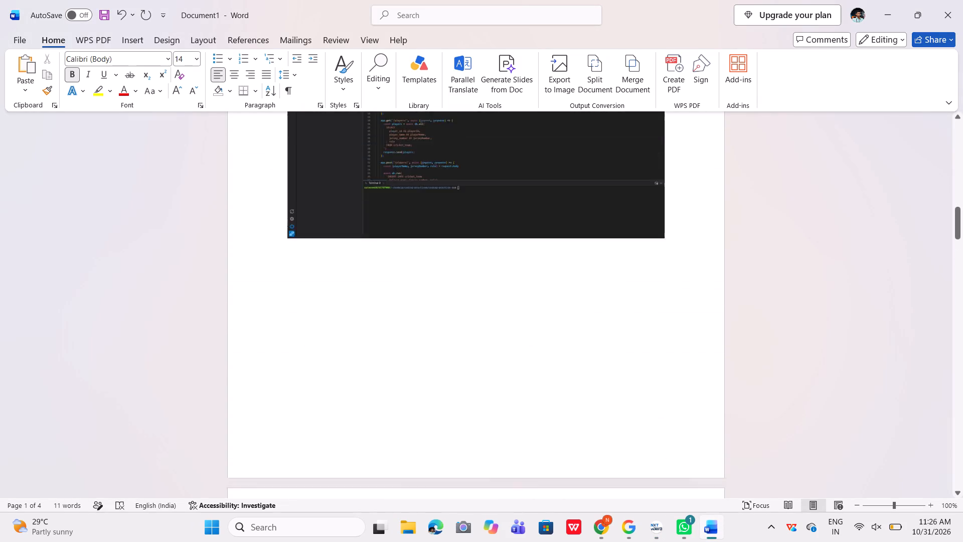
scroll(506, 370, up, 4)
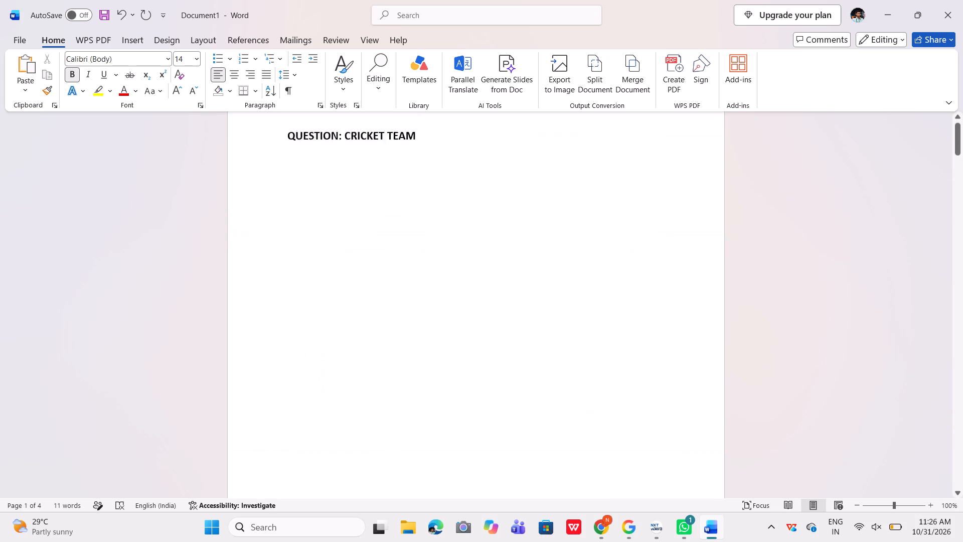
scroll(506, 370, up, 2)
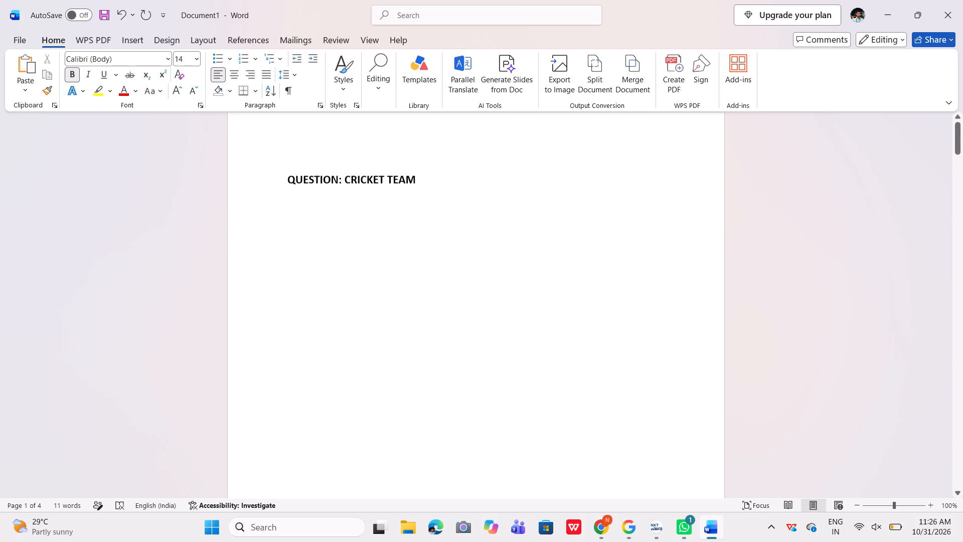
scroll(506, 370, up, 1)
scroll(506, 370, down, 1)
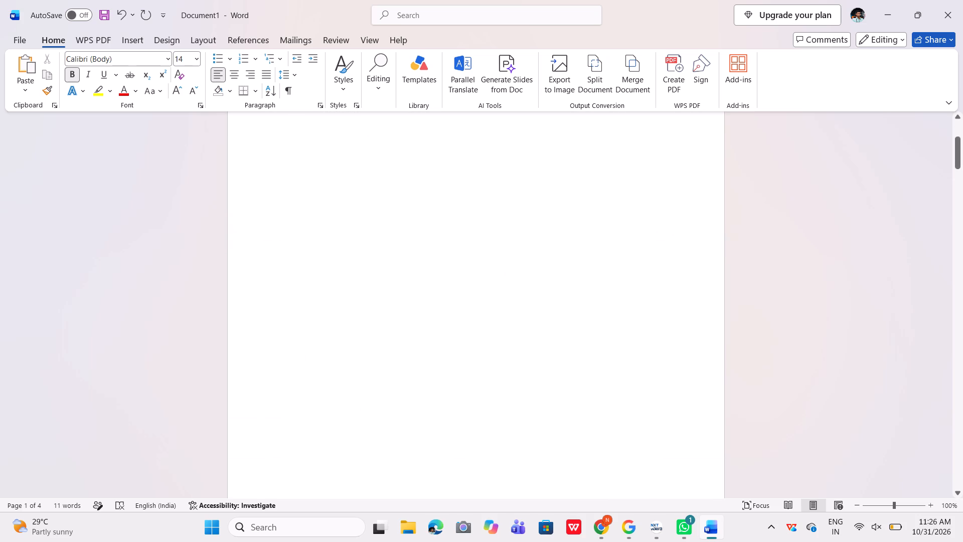
scroll(506, 370, down, 1)
scroll(506, 370, up, 1)
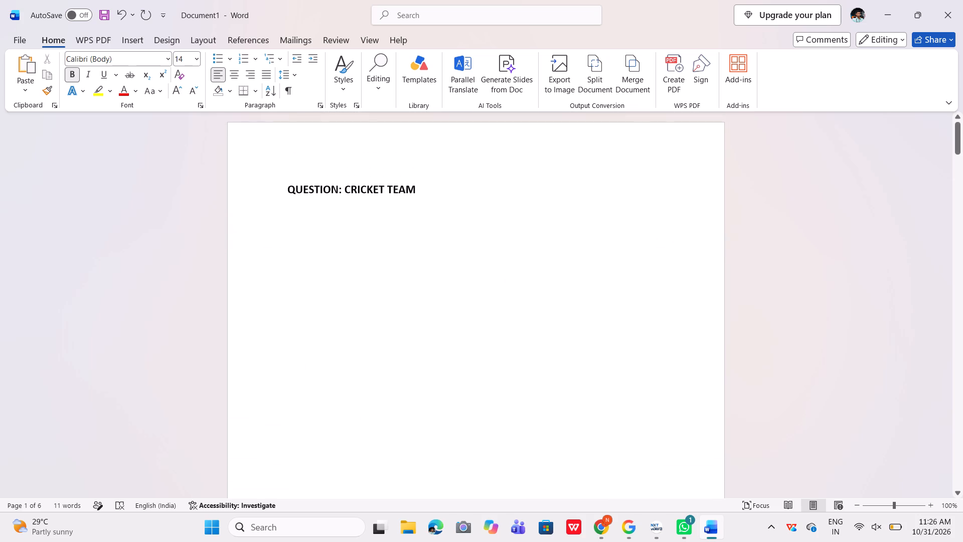
scroll(506, 370, down, 2)
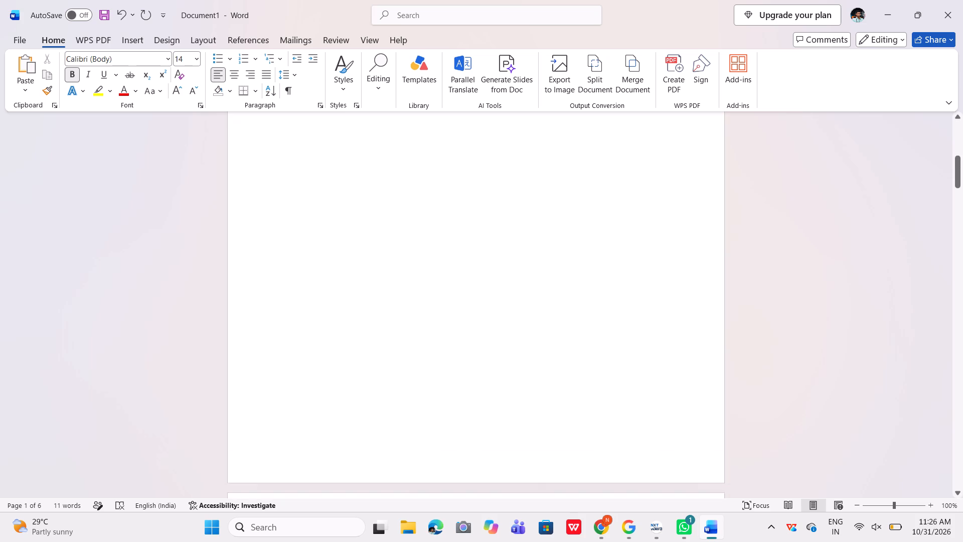
scroll(506, 370, down, 1)
click(474, 441)
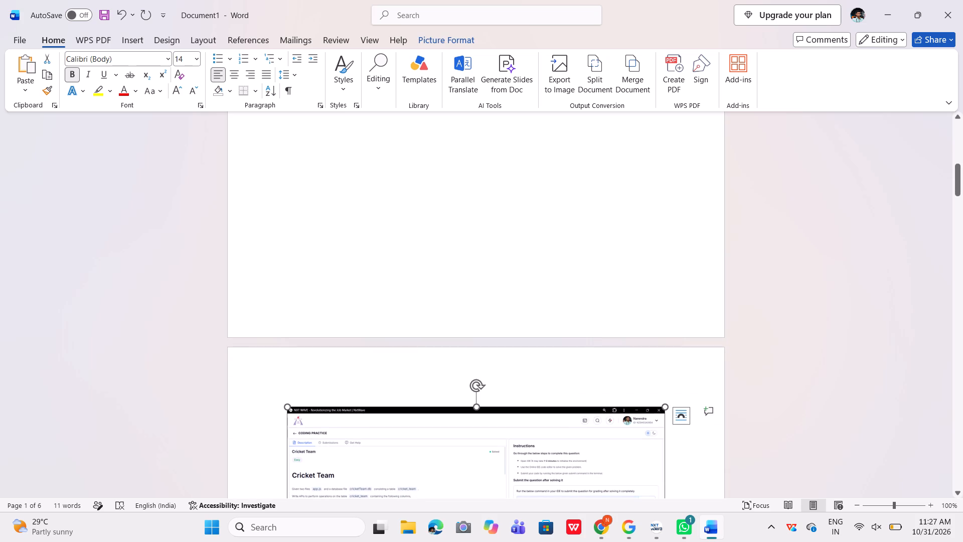
drag(460, 433, 472, 221)
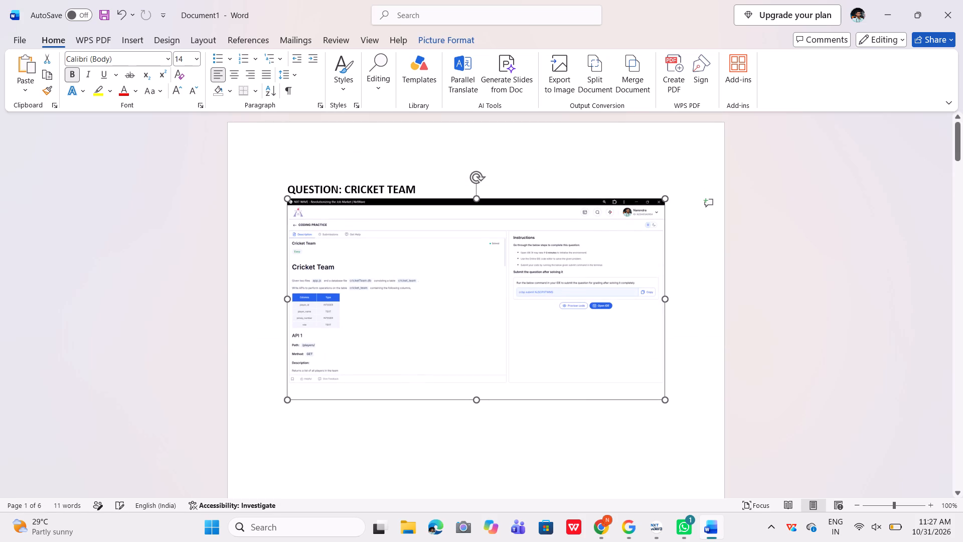
Move the app.js code screenshot up to the first page under the QUESTION: CRICKET TEAM heading.
scroll(475, 276, down, 3)
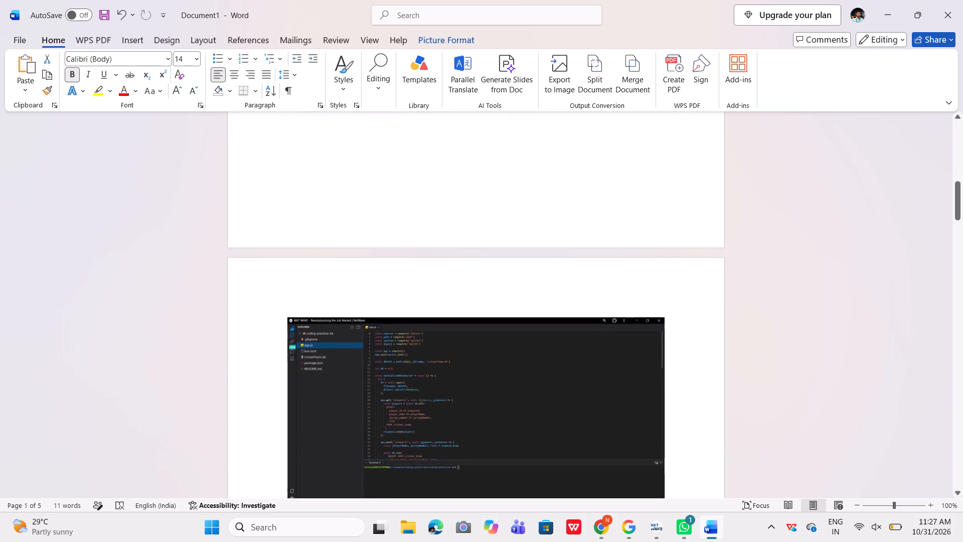
click(449, 404)
drag(449, 404, 461, 177)
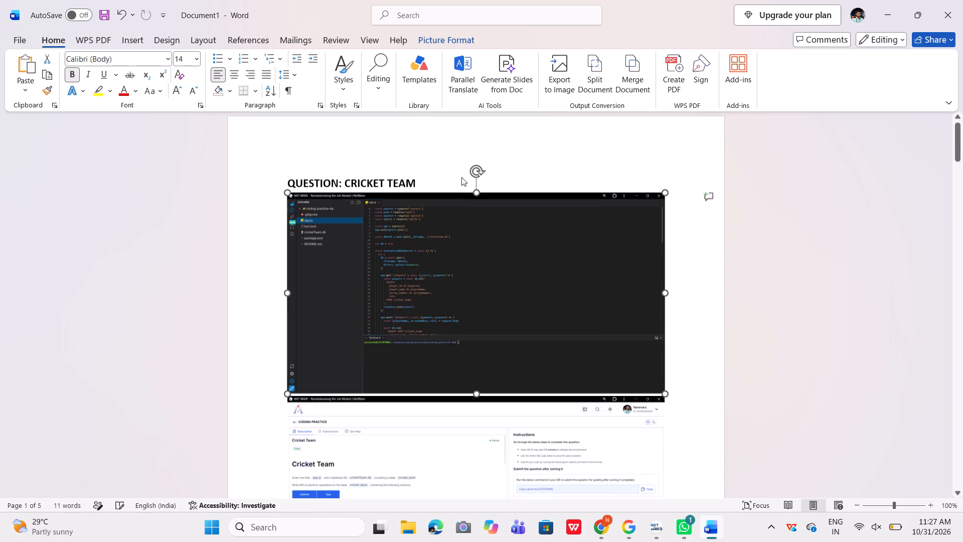
Reorder the two first-page screenshots so the question screenshot sits under the heading and the code screenshot follows it.
click(473, 289)
drag(473, 289, 457, 413)
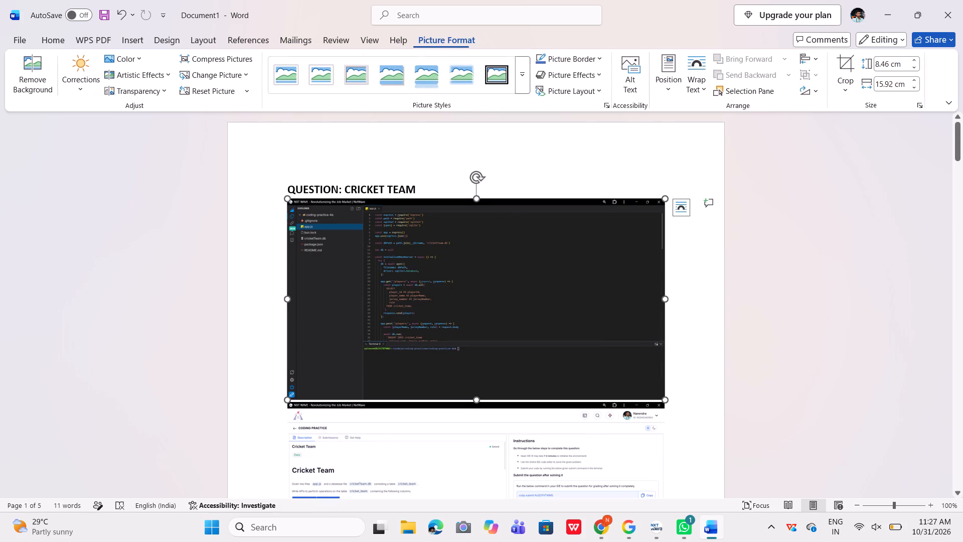
drag(457, 413, 455, 433)
drag(421, 463, 421, 334)
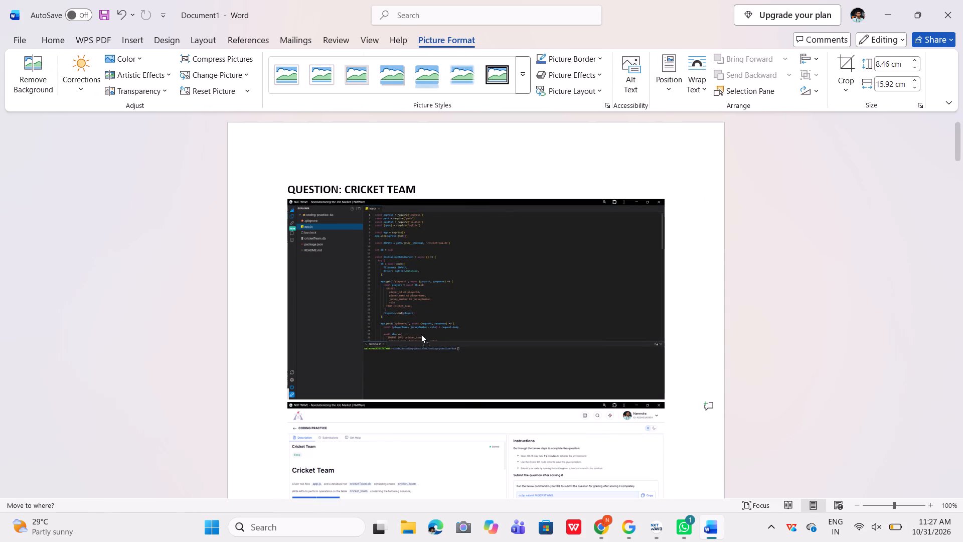
drag(421, 334, 420, 314)
Start a new heading reading "QUESTION:" below the Cricket Team submission results screenshot on the second page.
scroll(419, 377, down, 1)
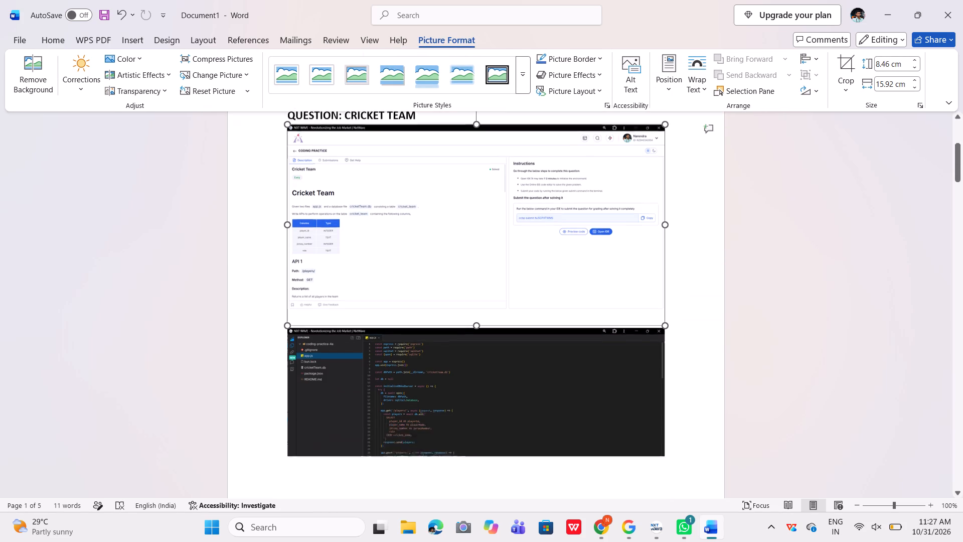
scroll(419, 377, down, 4)
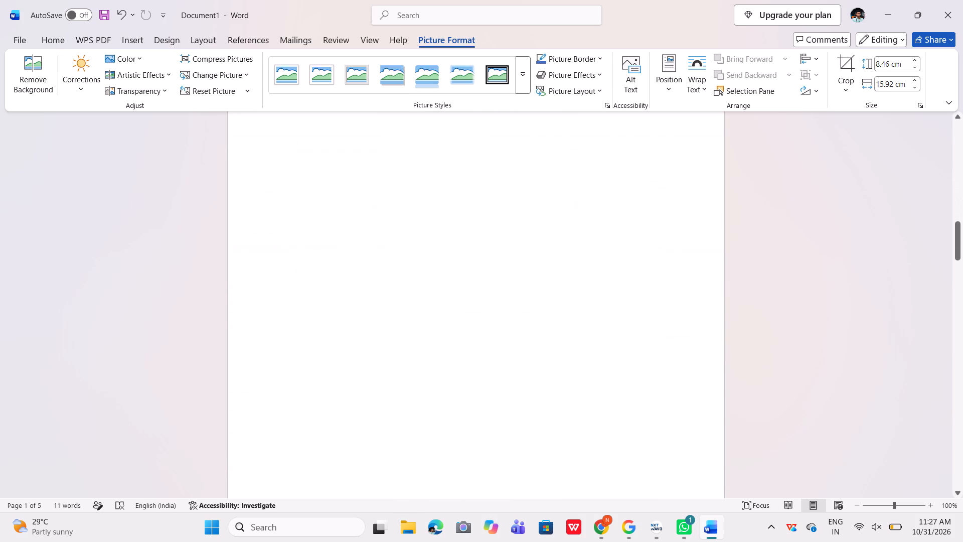
scroll(419, 377, down, 1)
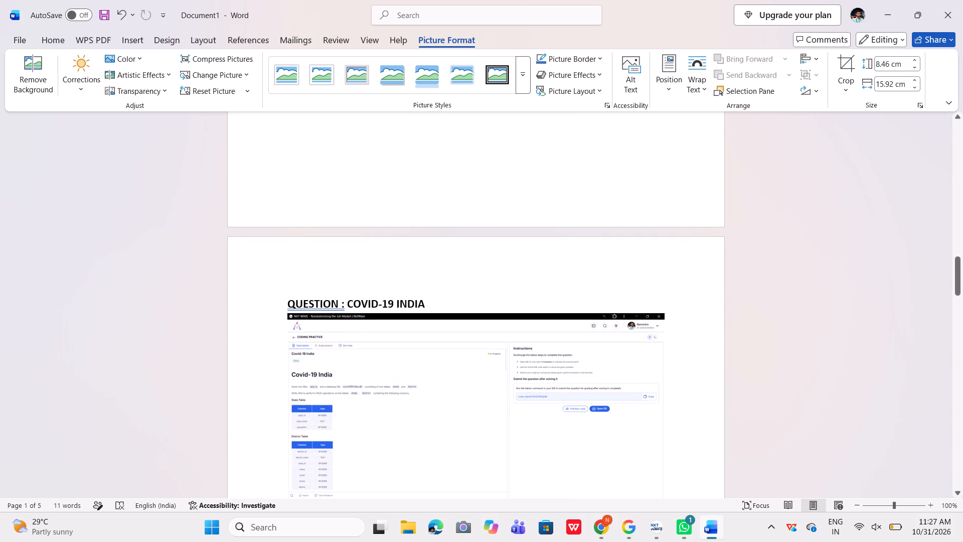
scroll(419, 377, up, 2)
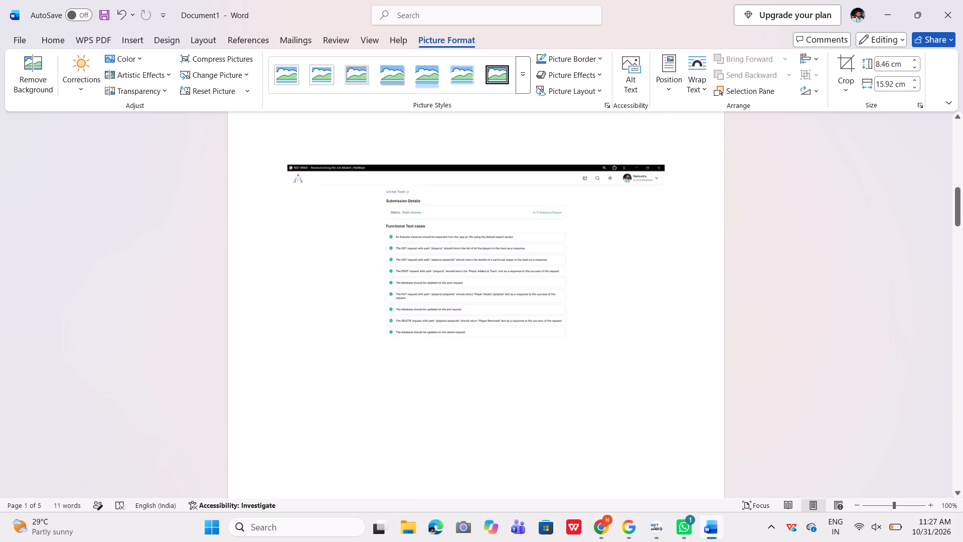
scroll(419, 377, up, 2)
scroll(419, 377, down, 1)
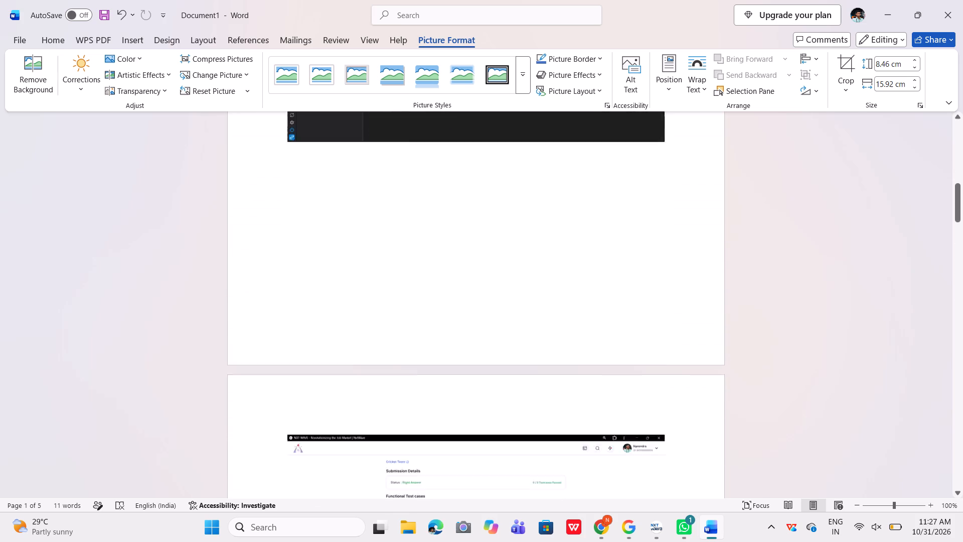
scroll(419, 377, down, 1)
click(599, 462)
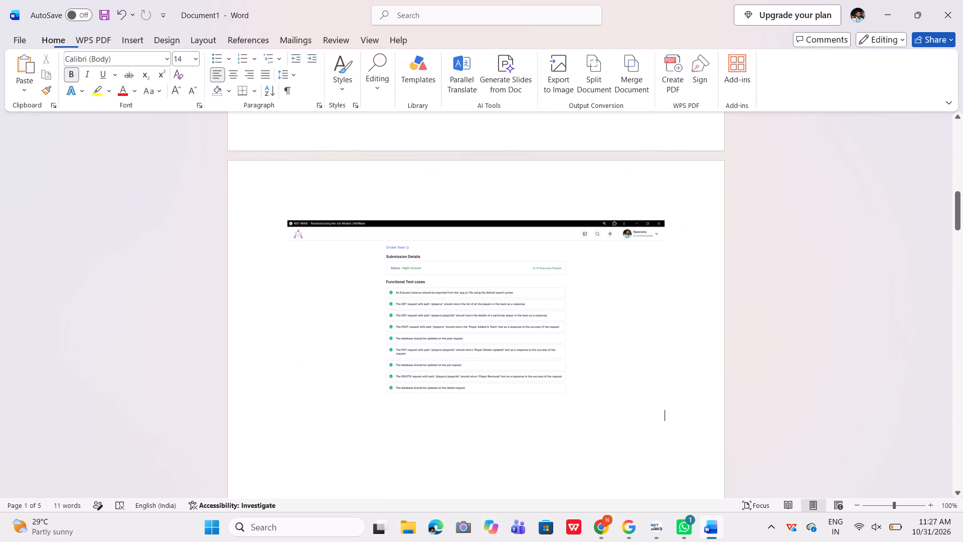
key(q)
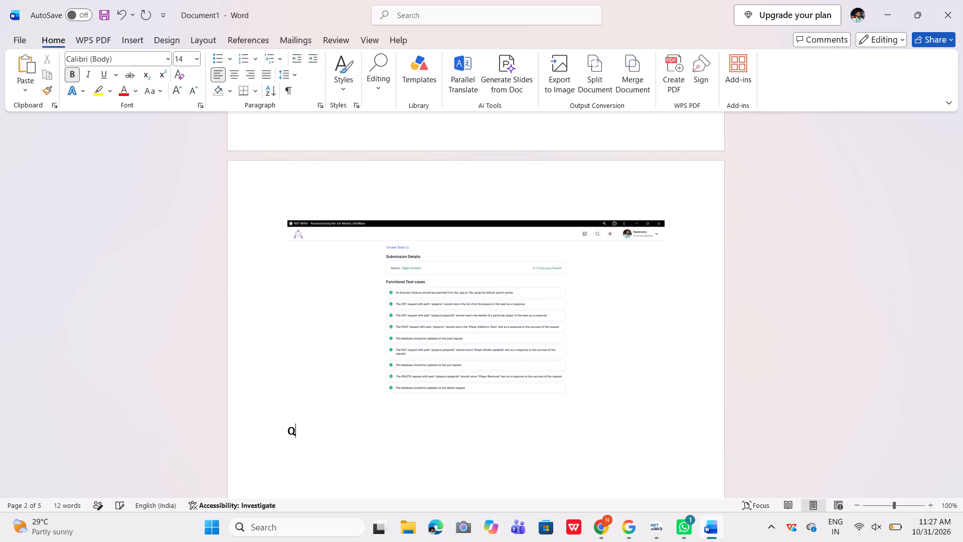
text(UESTION)
text(:)
key(space)
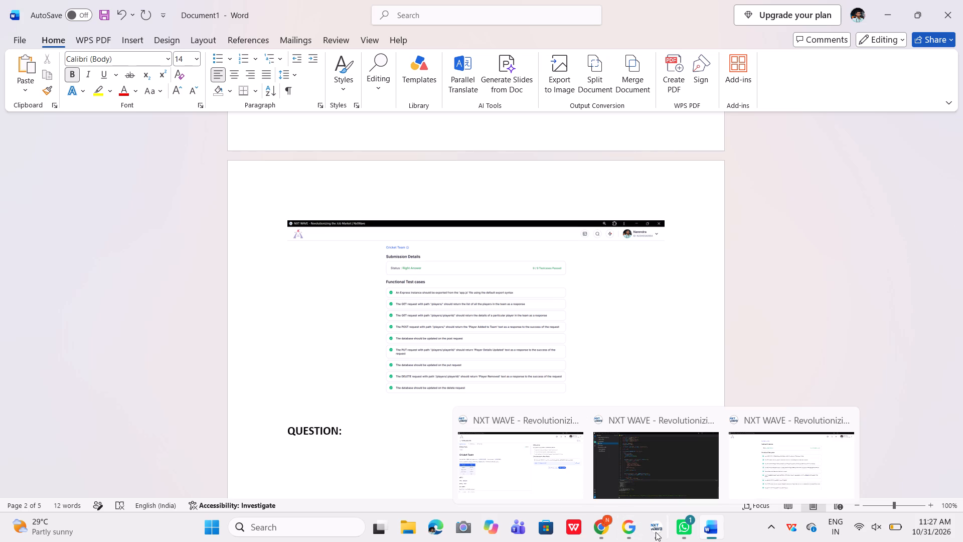
Switch to the coding practice site, leave the Cricket Team question and open the Movies question.
click(549, 476)
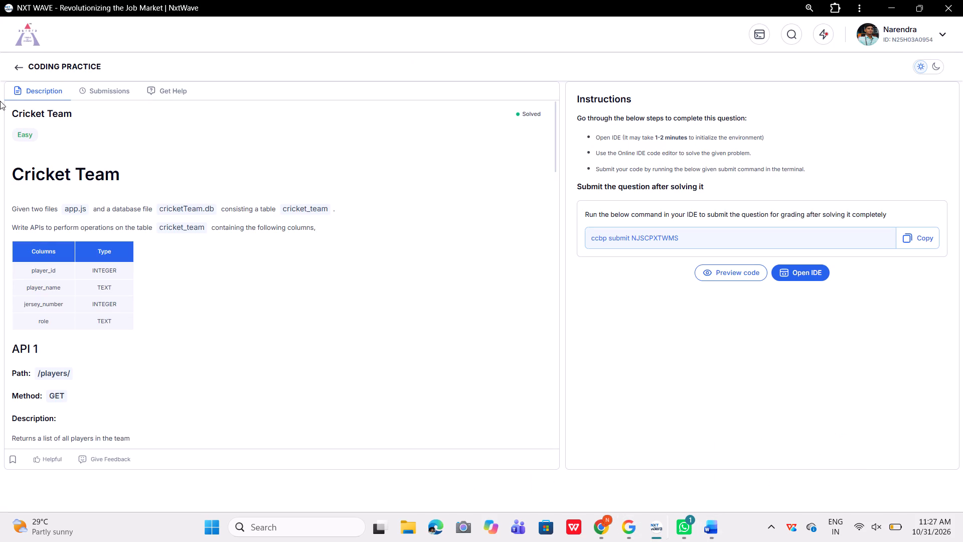
click(17, 71)
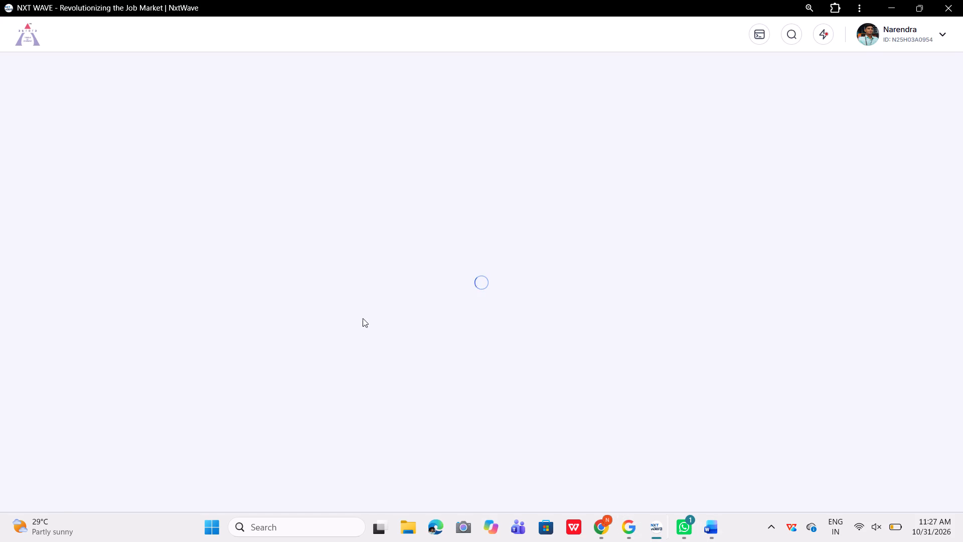
click(670, 202)
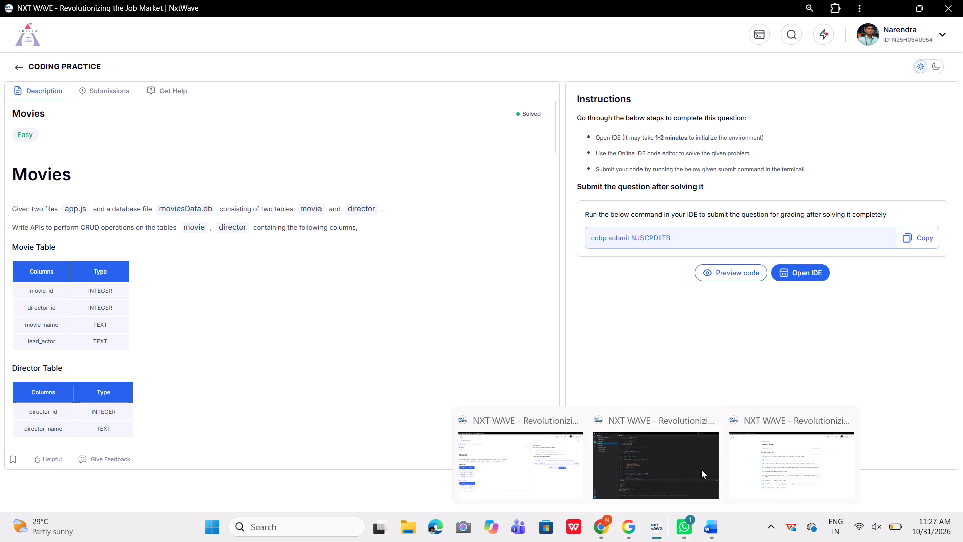
Close the old Cricket Team IDE and submission windows, and launch the Movies IDE, agreeing to end the other session.
click(712, 424)
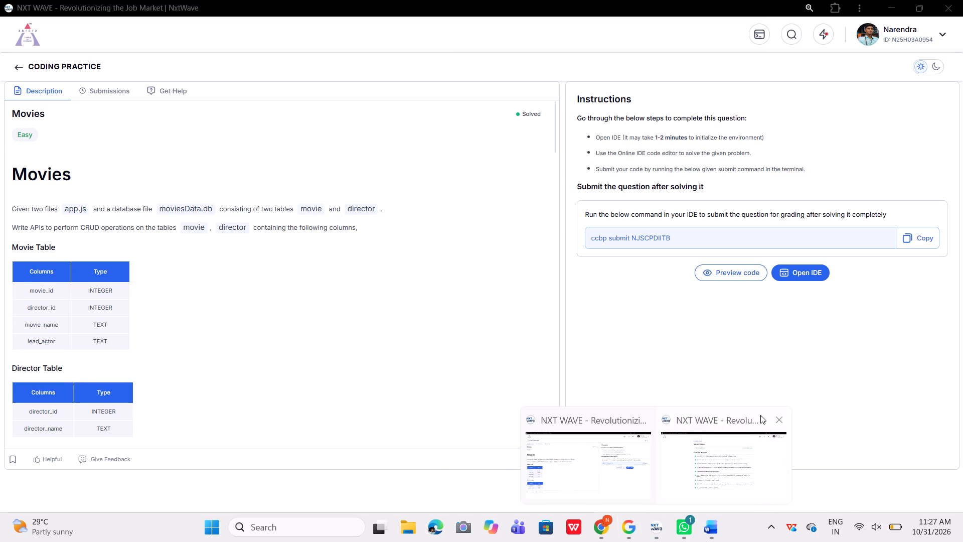
click(777, 420)
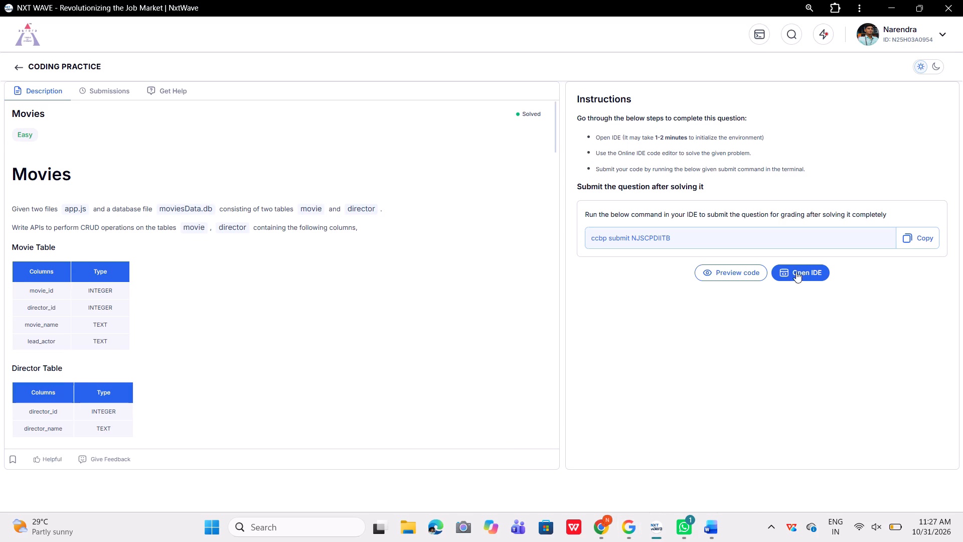
click(796, 278)
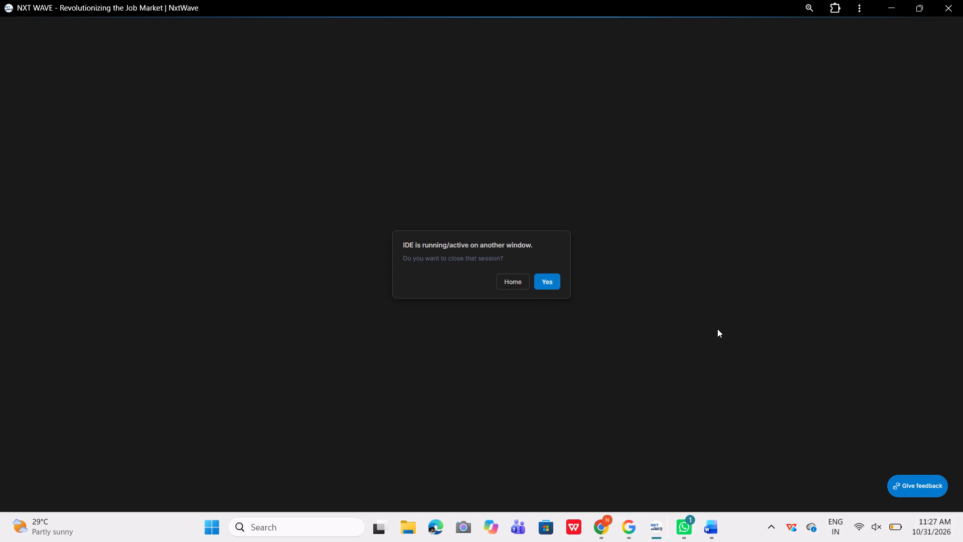
click(551, 287)
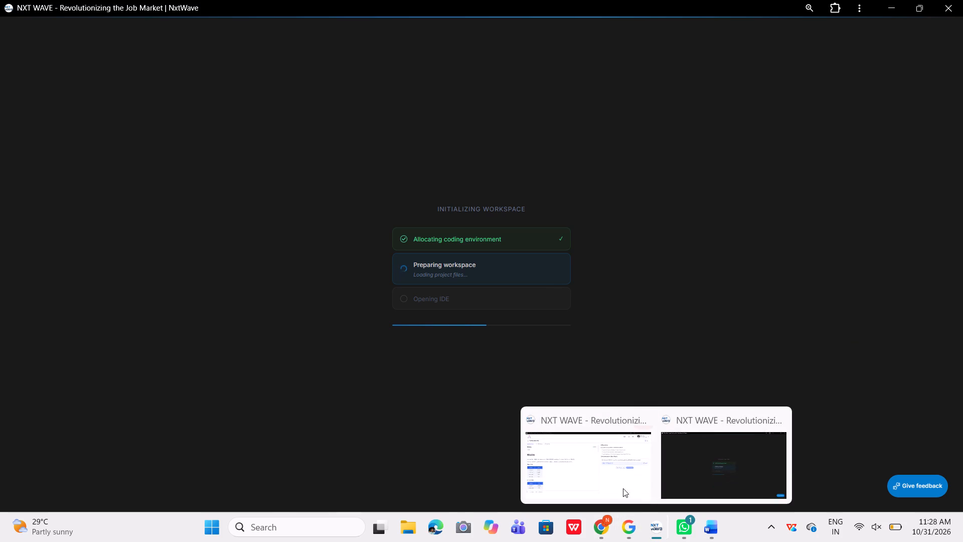
Capture the Movies question page, complete the Word heading with MOVIES and paste the screenshot beneath it.
click(595, 469)
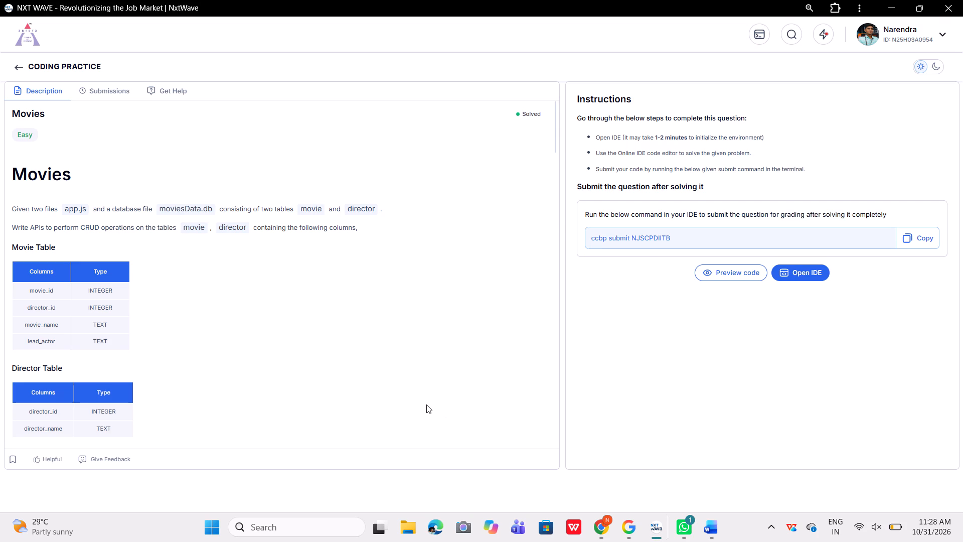
key(Print)
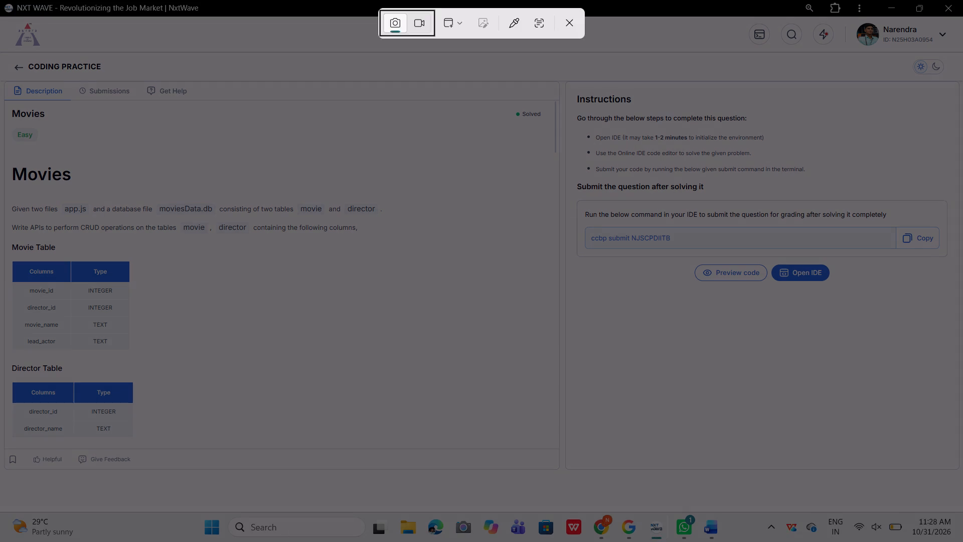
click(426, 404)
click(705, 538)
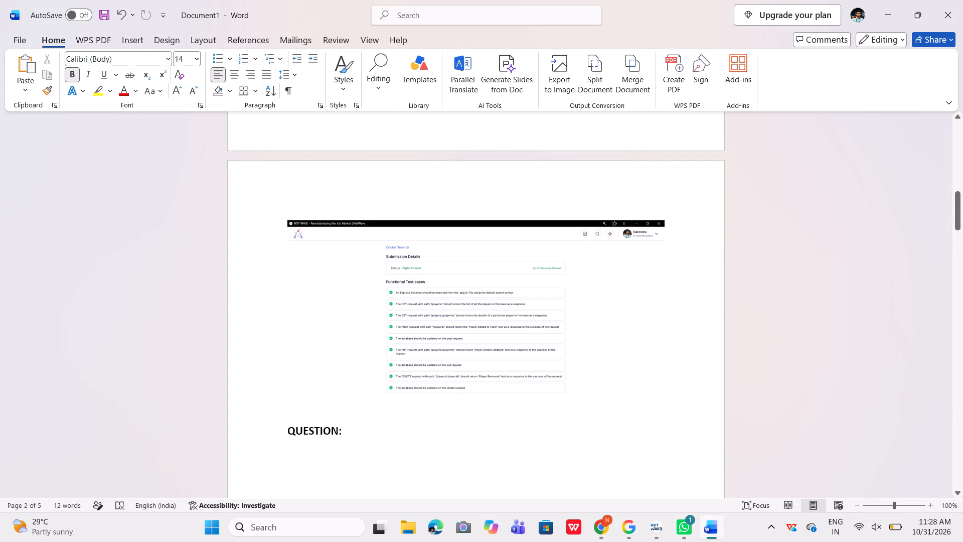
text(MOVIES)
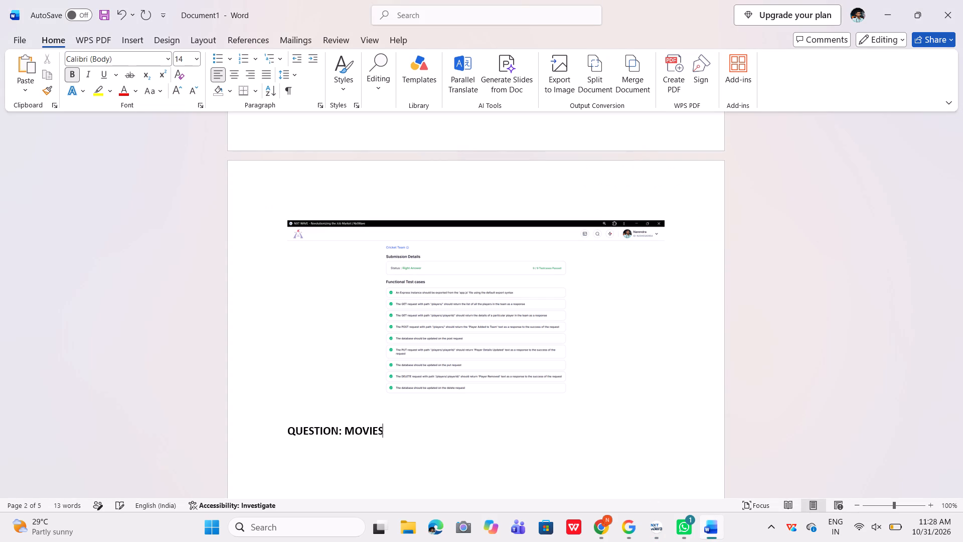
key(Return)
key(ctrl+v)
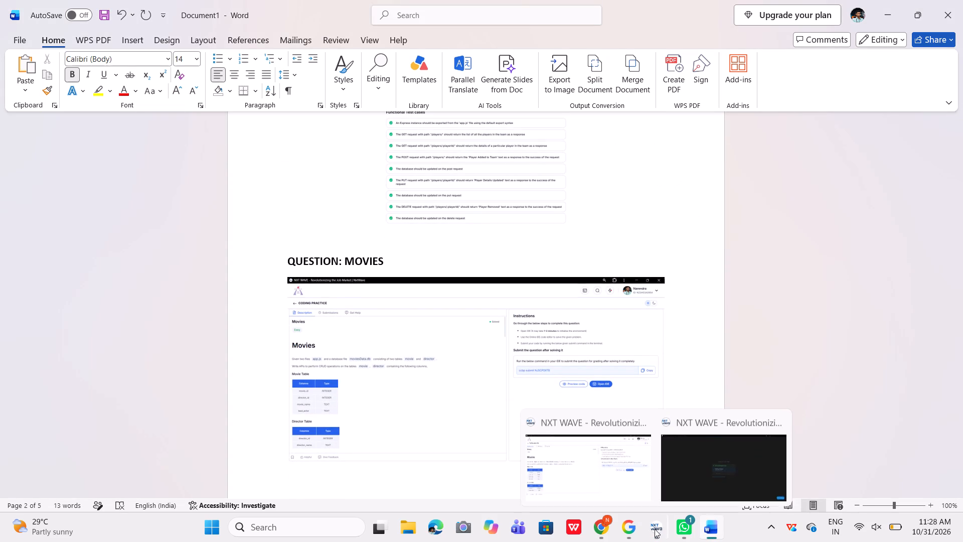
Copy the Movies submit command, open app.js from the coding-practice-5a folder in the IDE and run the command in the terminal.
click(630, 470)
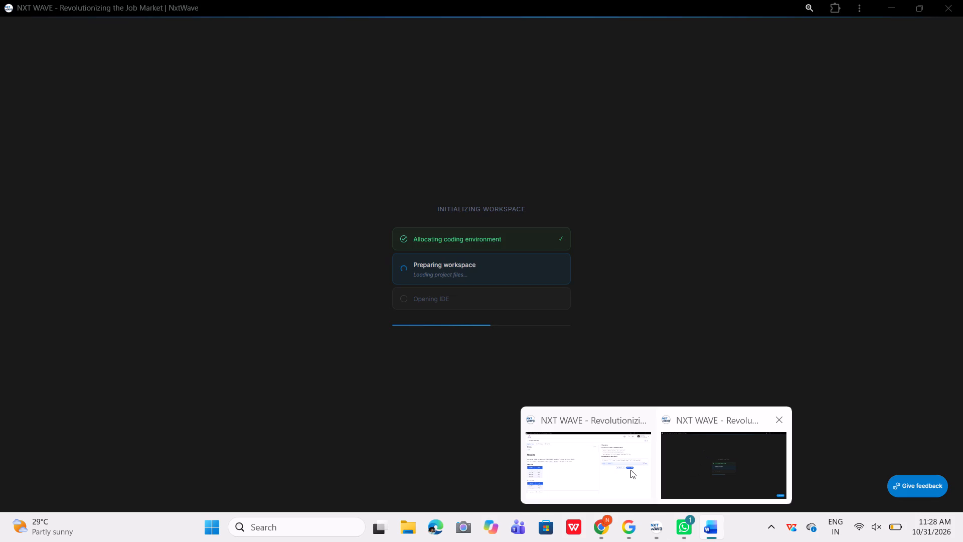
click(629, 469)
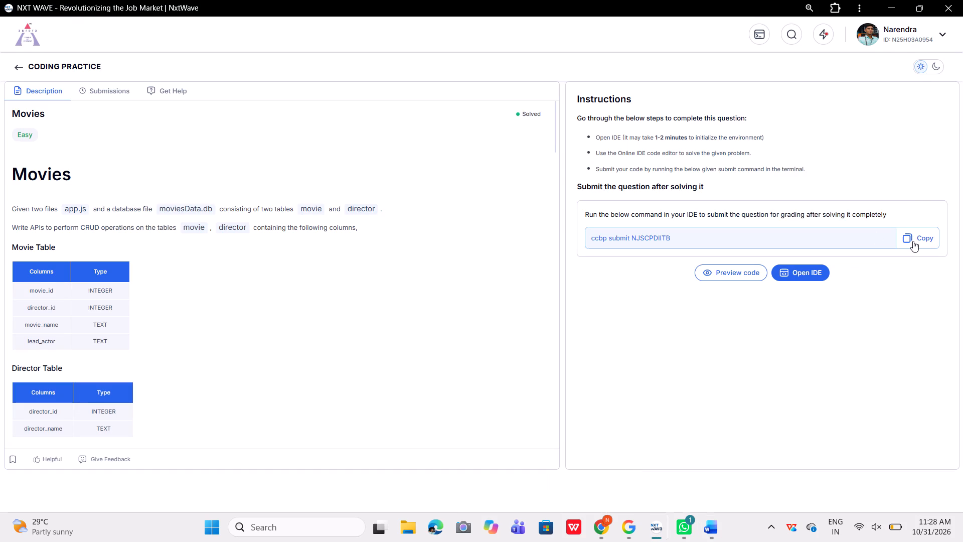
click(913, 241)
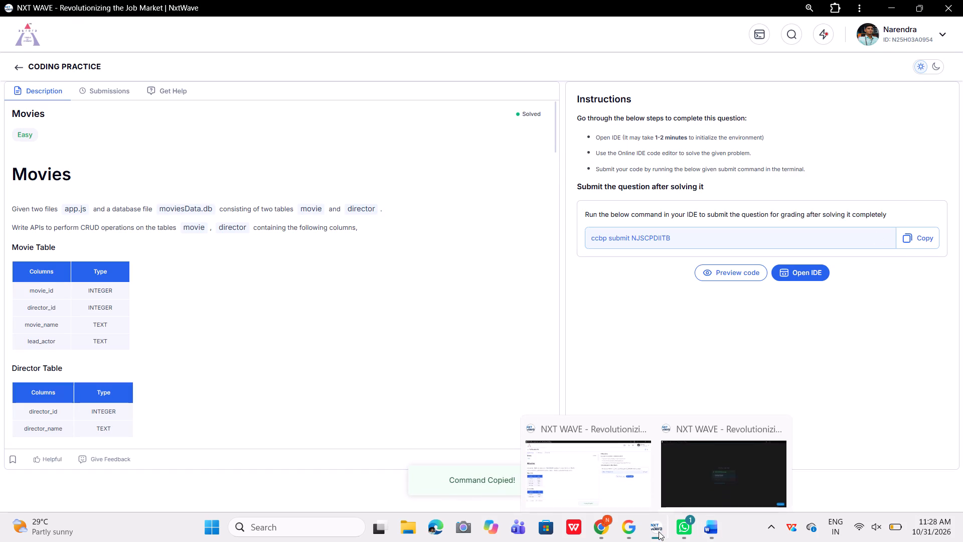
click(726, 467)
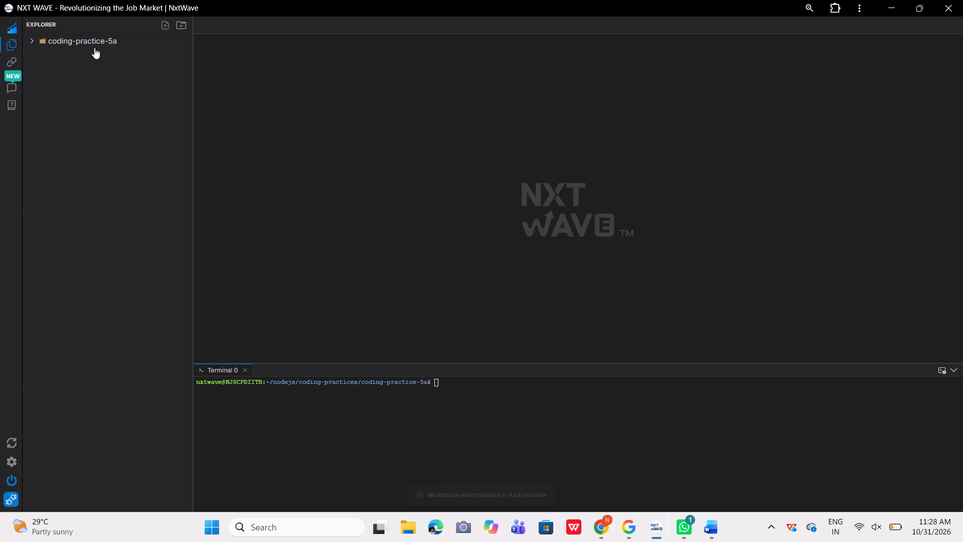
click(69, 44)
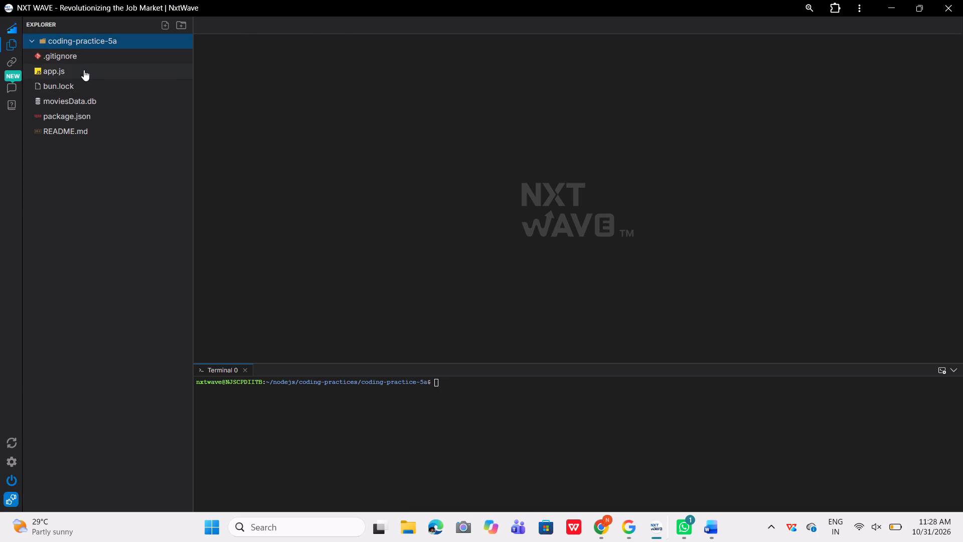
click(84, 70)
click(440, 385)
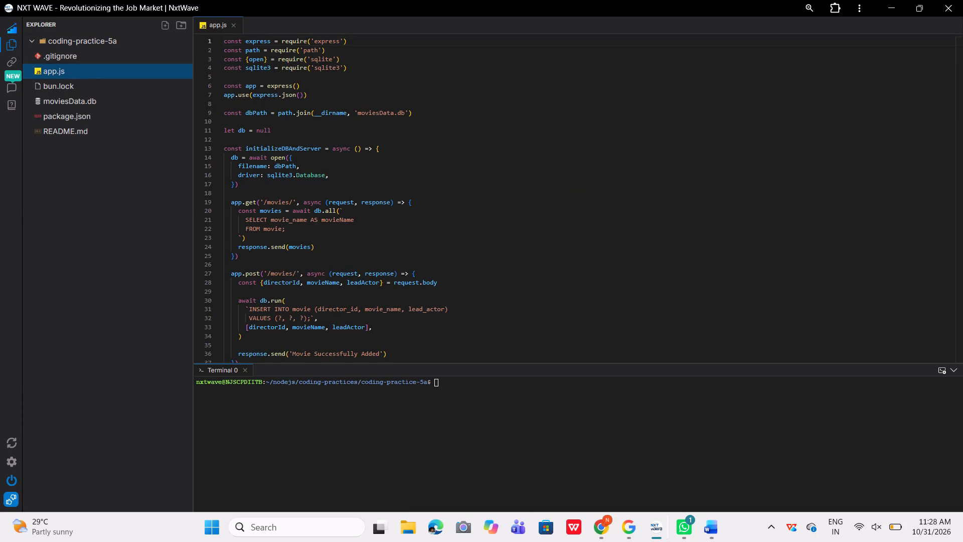
key(ctrl+shift+v)
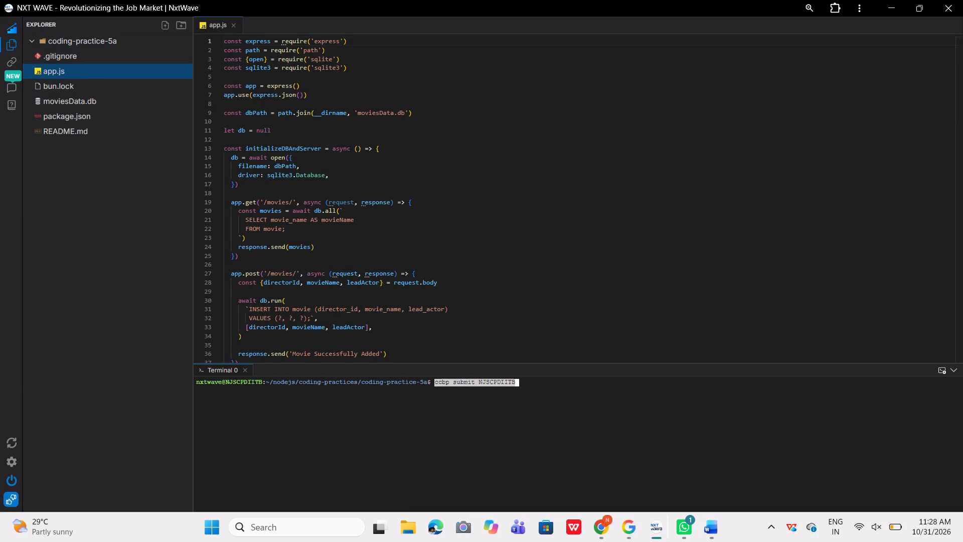
key(Return)
Capture the IDE showing the Movies app.js code and paste the screenshot into Word below the Movies question screenshot.
scroll(609, 211, up, 4)
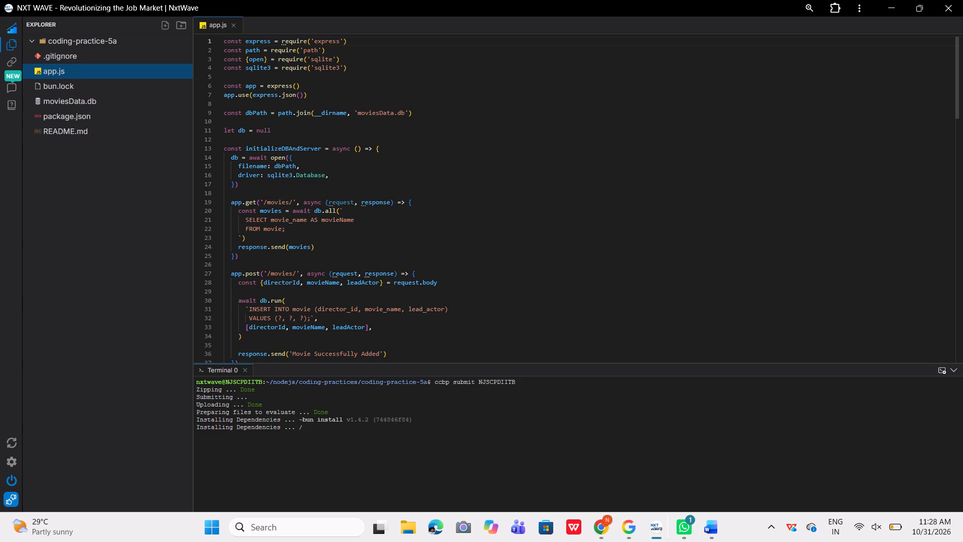
key(Print)
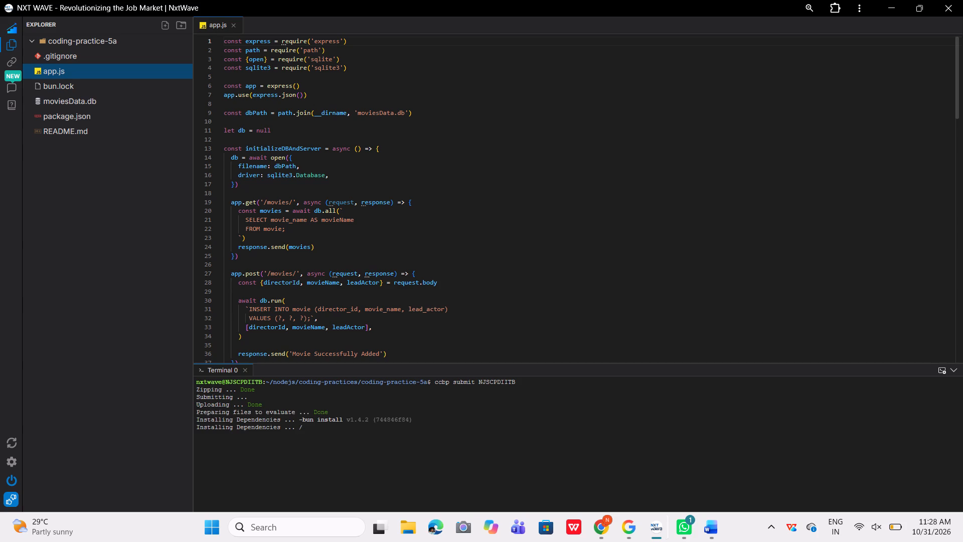
click(609, 211)
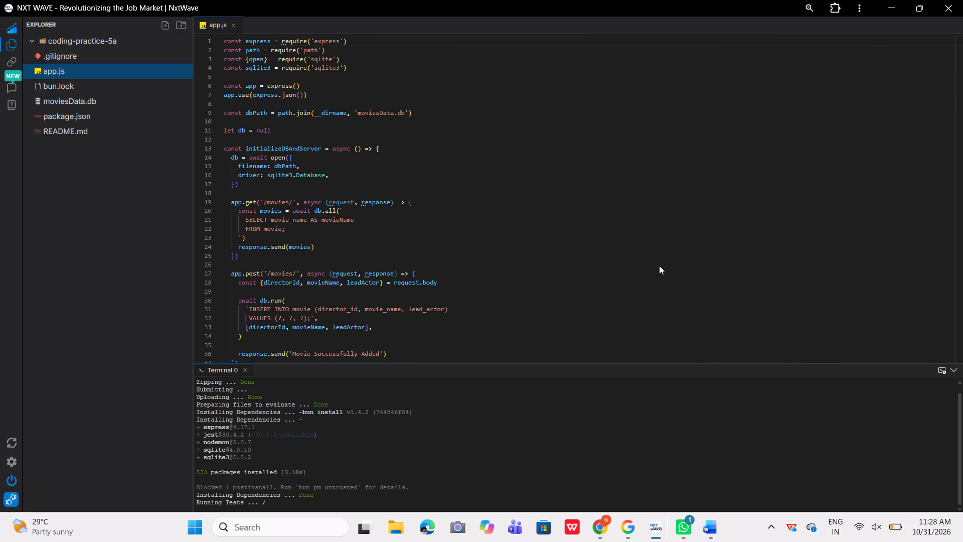
click(712, 537)
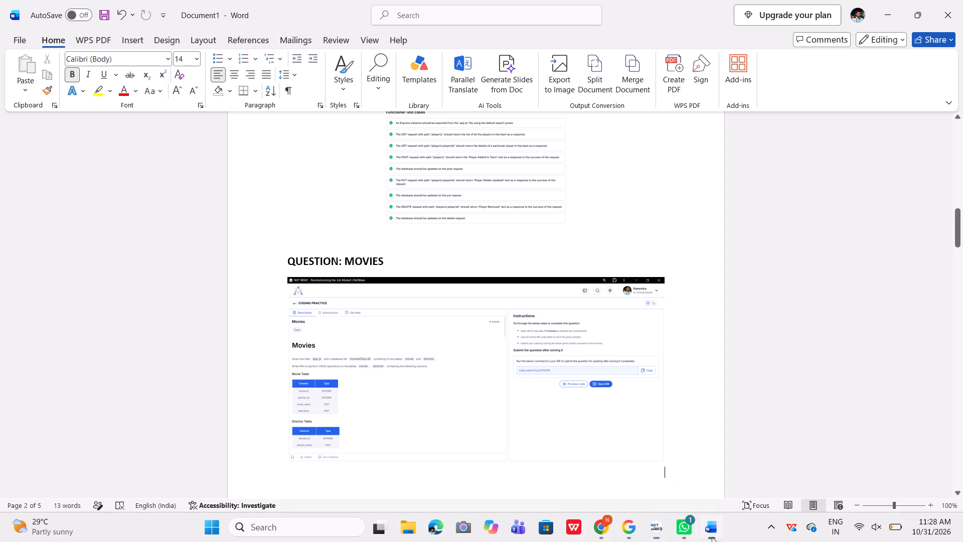
key(ctrl+v)
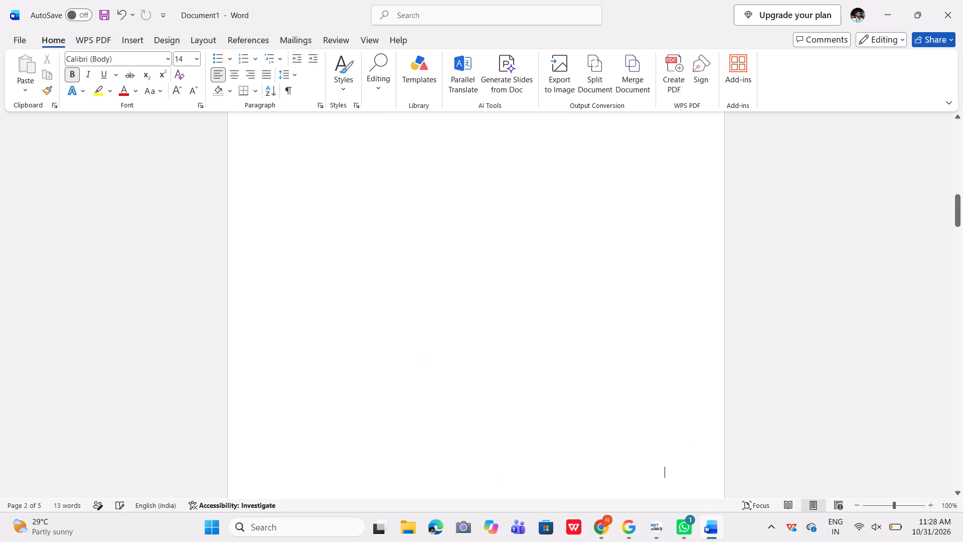
Move the Movies question screenshot back up to the second page, directly under the QUESTION: MOVIES heading.
scroll(494, 471, up, 2)
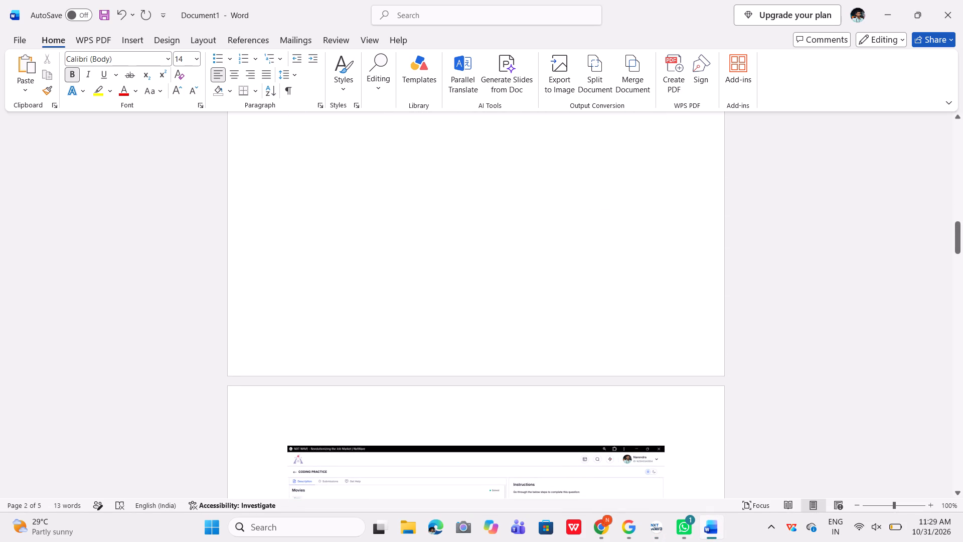
drag(477, 495, 452, 306)
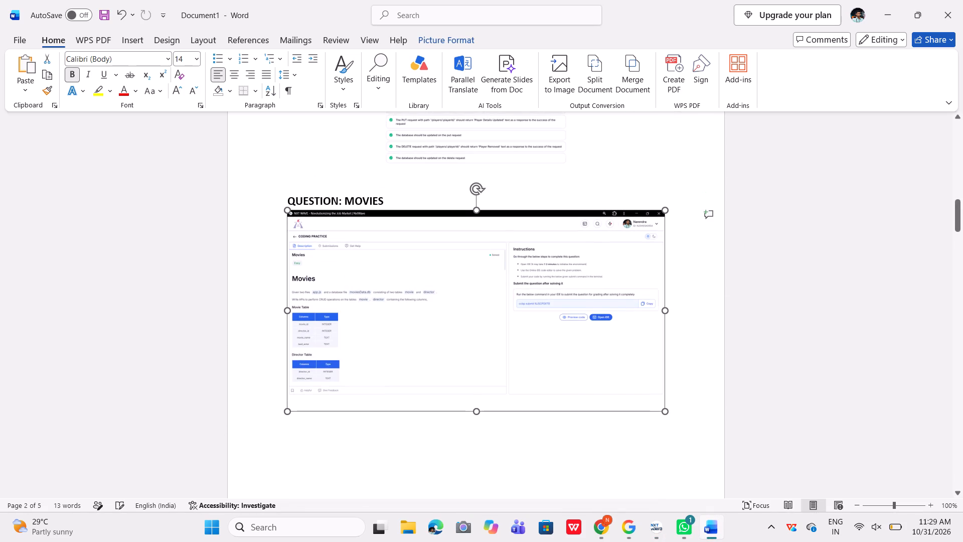
scroll(447, 326, down, 2)
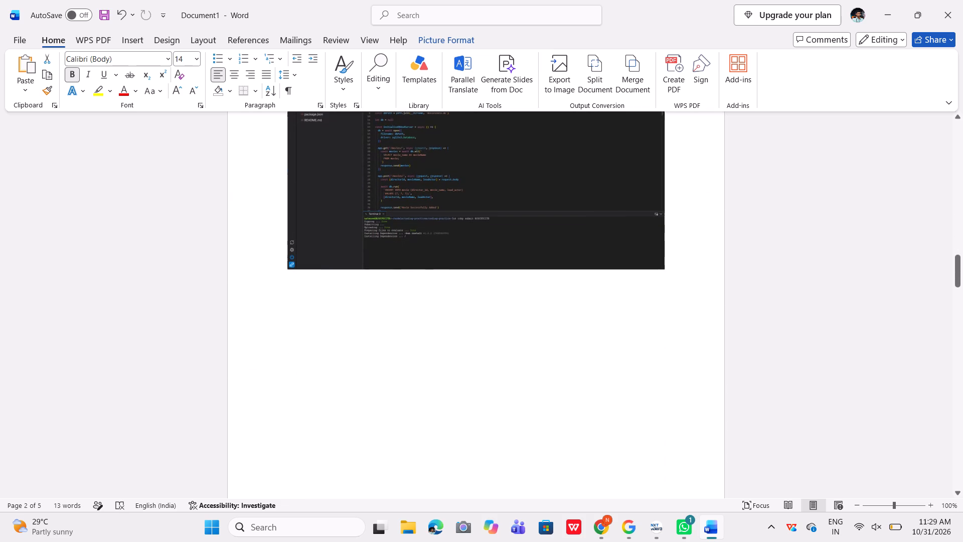
Switch to the IDE and open the Movies submission details through the submission URL in the terminal.
click(492, 342)
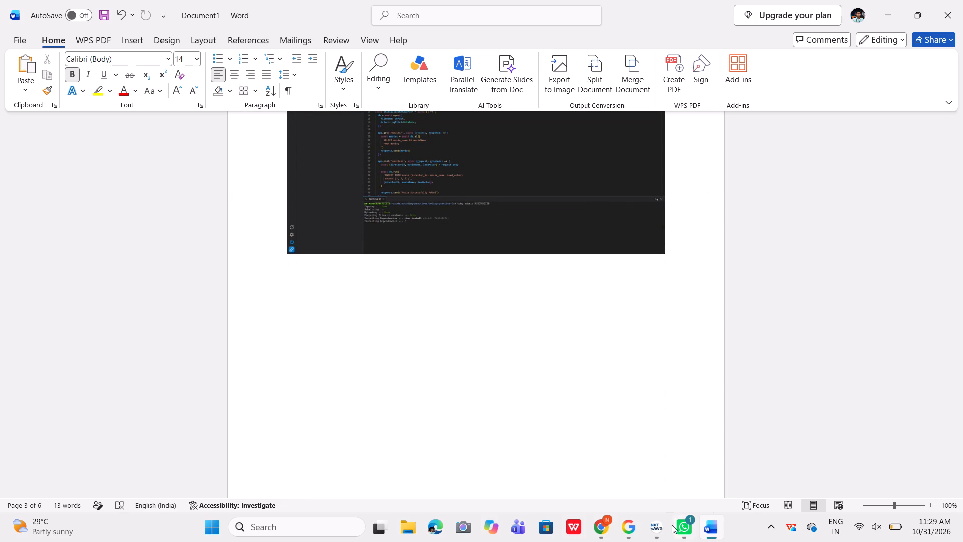
click(722, 462)
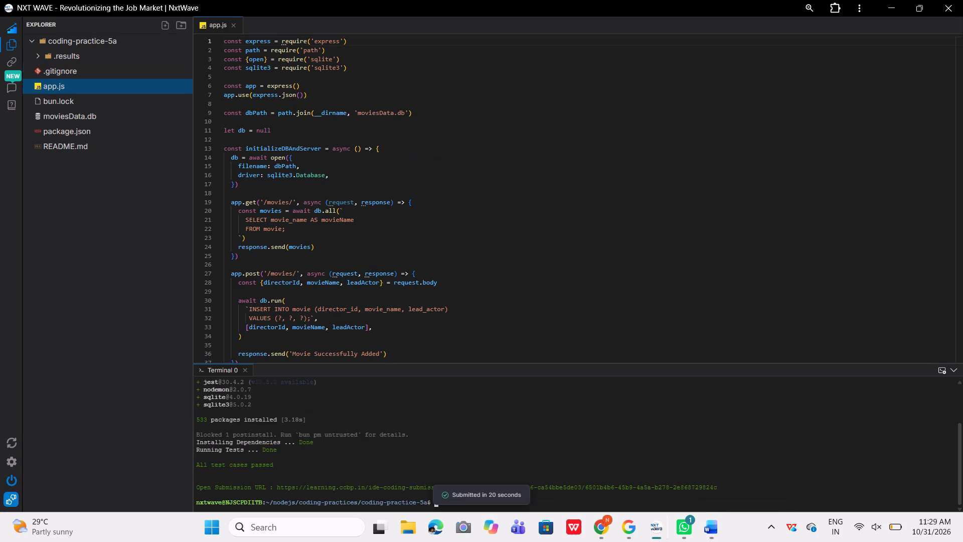
scroll(492, 451, down, 1)
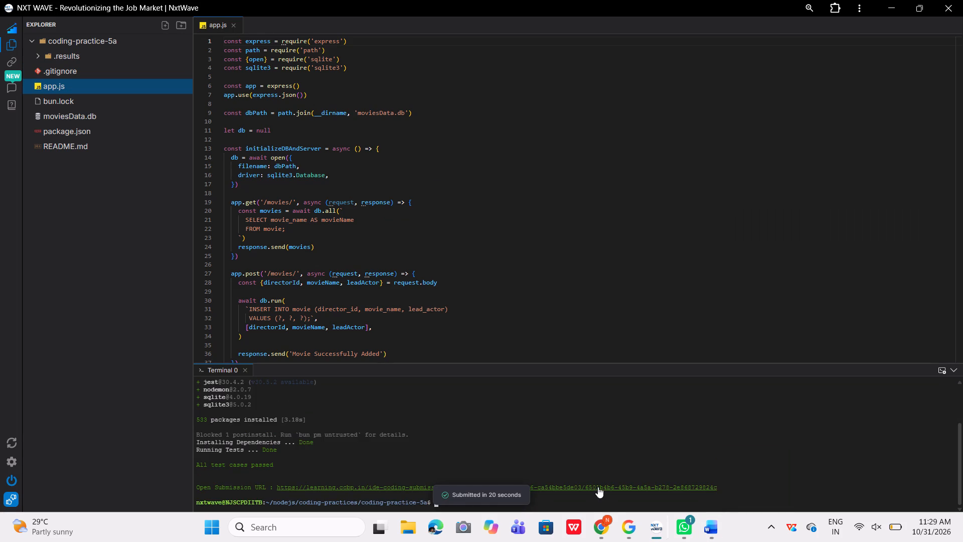
click(598, 487)
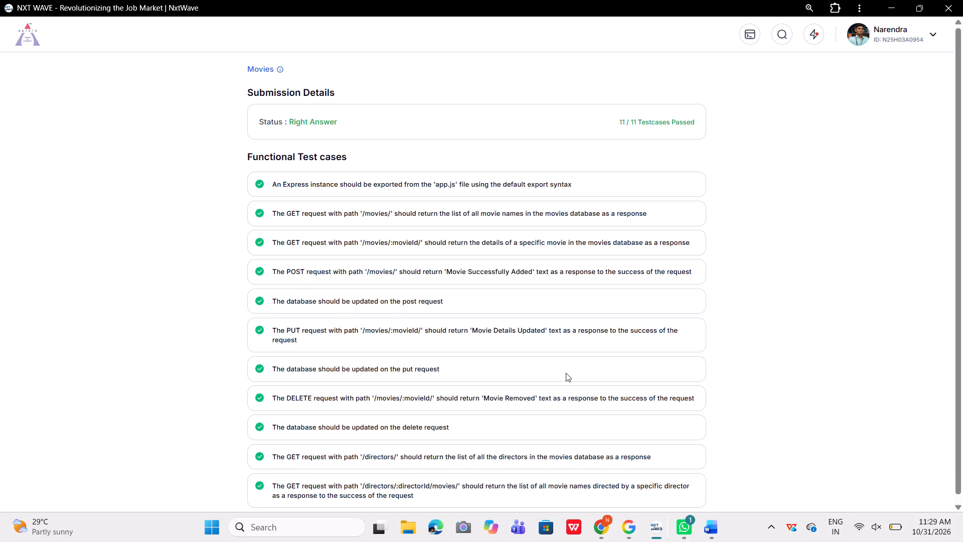
scroll(566, 373, down, 1)
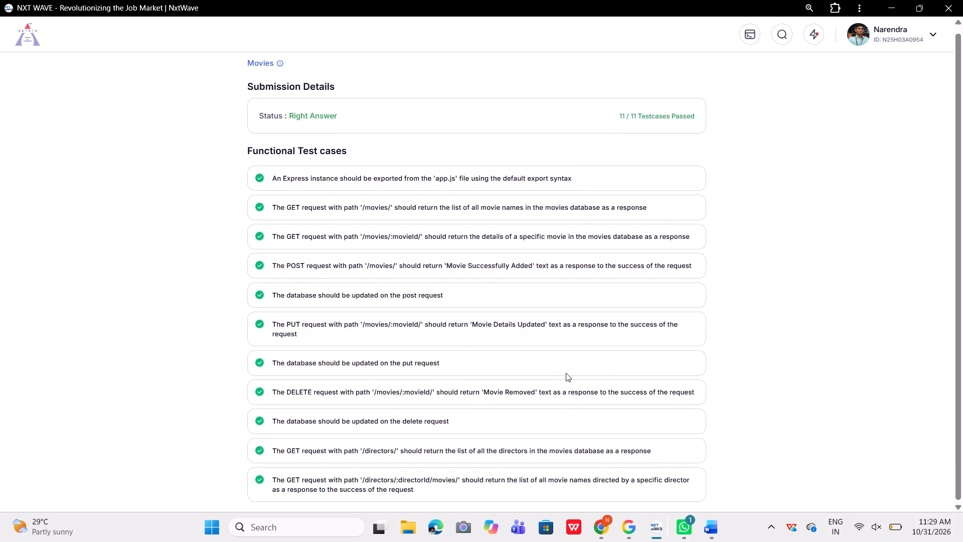
scroll(566, 373, down, 1)
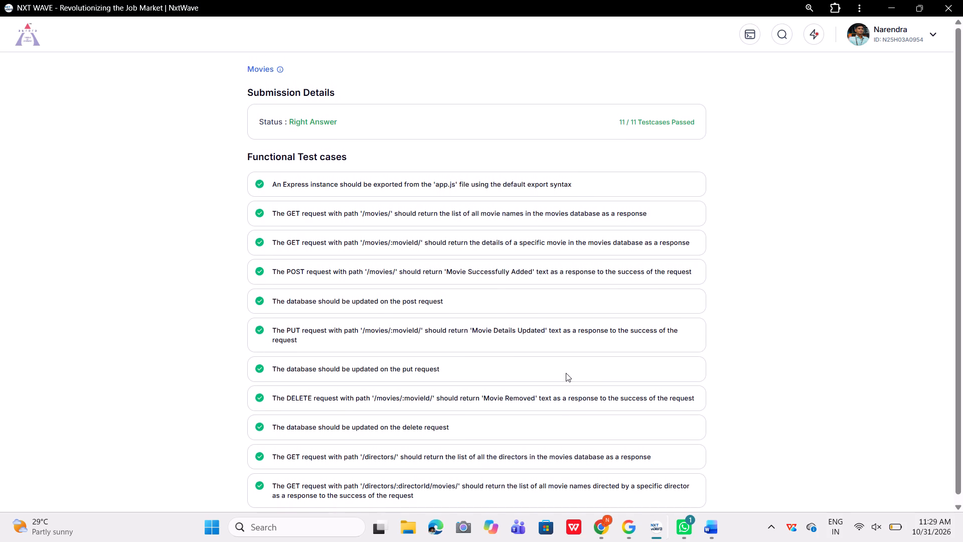
Capture the Movies submission results page and paste the screenshot into Word below the Movies app.js code screenshot.
key(Print)
click(566, 373)
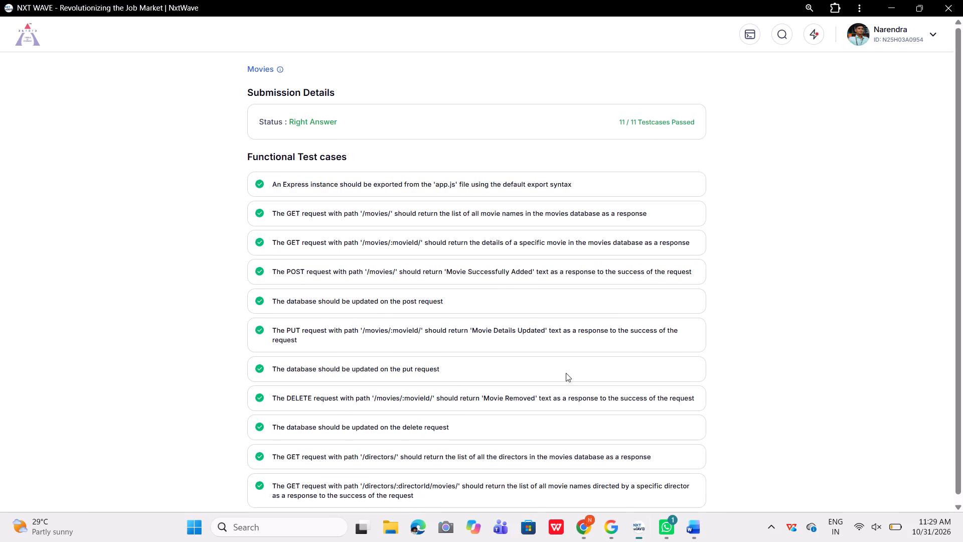
click(711, 531)
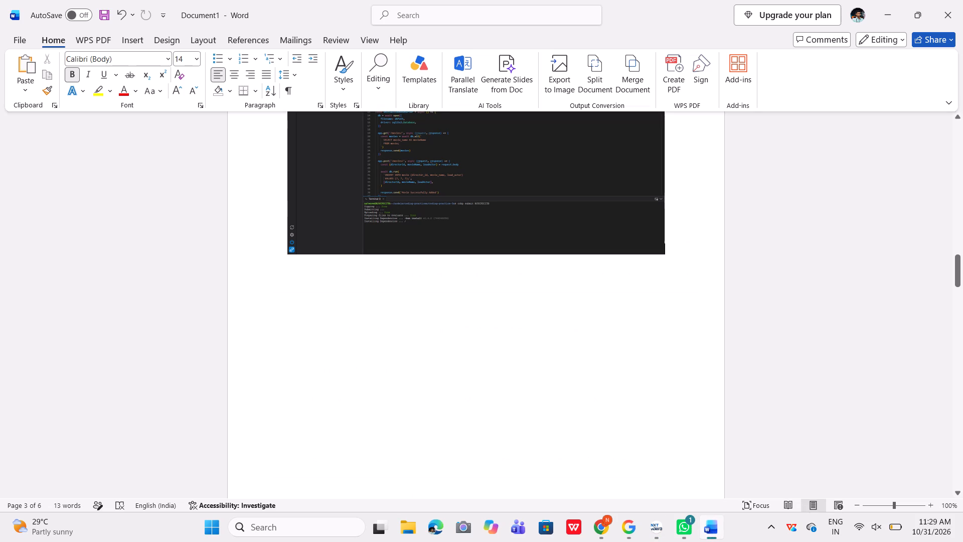
click(472, 389)
key(ctrl+v)
Insert a blank line above the QUESTION: CRICKET TEAM heading on the first page.
scroll(472, 389, right, 1)
scroll(472, 389, up, 10)
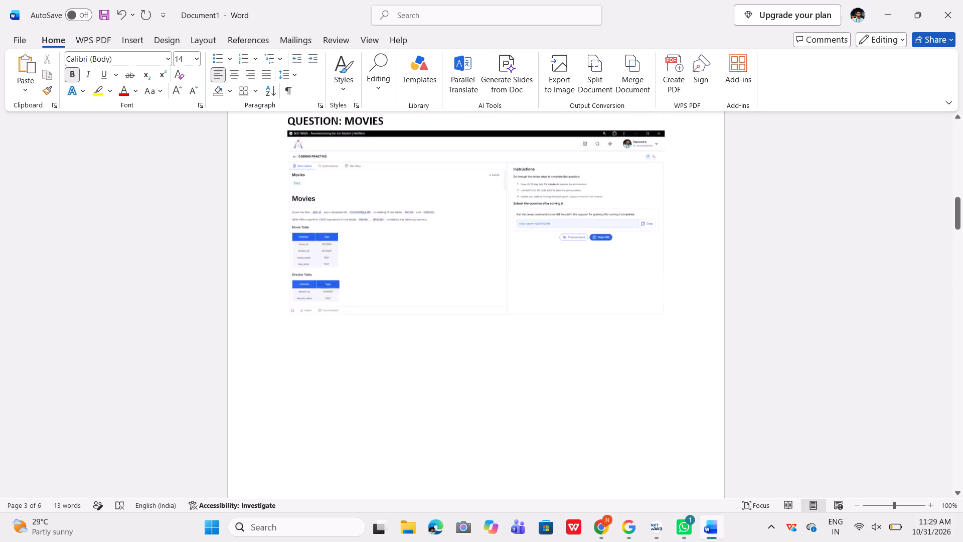
scroll(472, 389, up, 20)
scroll(472, 389, up, 12)
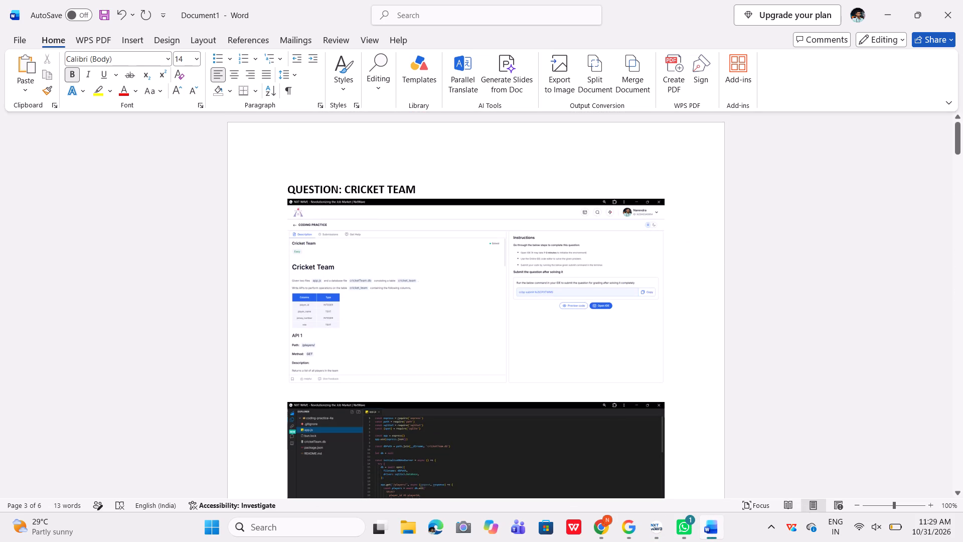
click(291, 172)
key(Return)
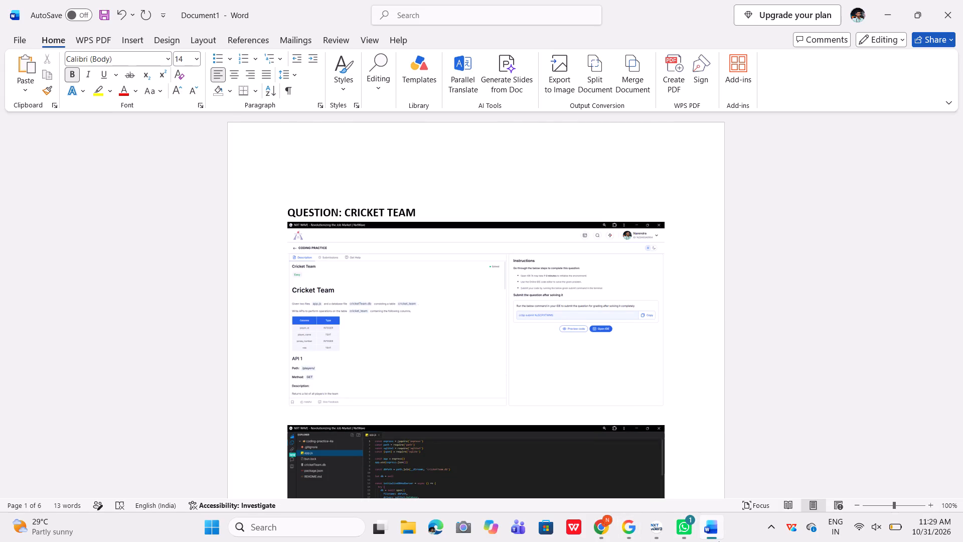
Turn on AutoSave using the second personal OneDrive account and name the document BACKEND_LAB_REPORT_2.
click(82, 17)
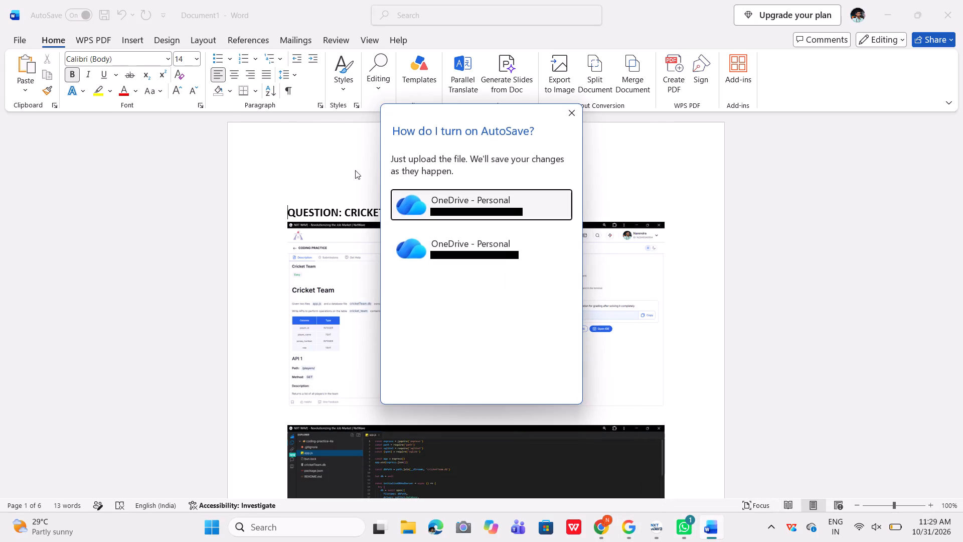
click(487, 255)
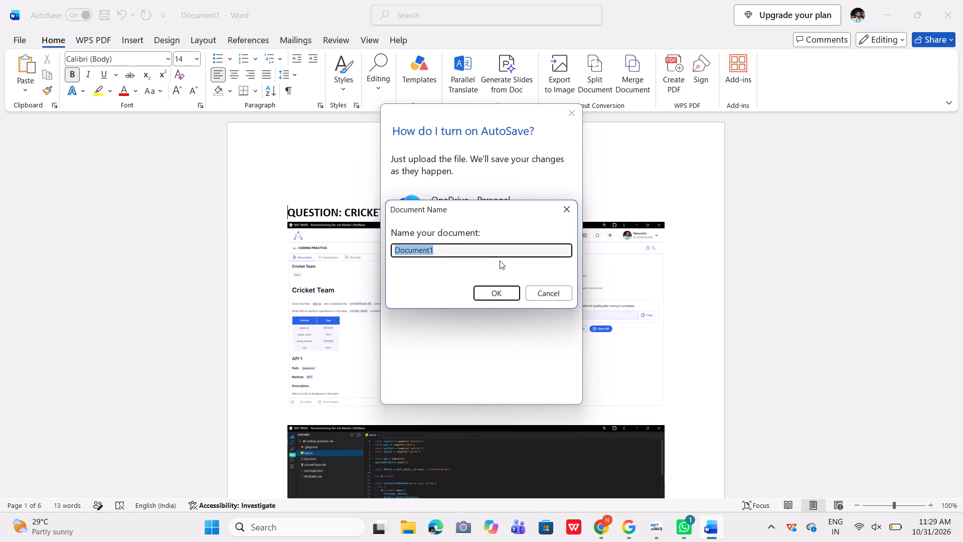
key(BackSpace)
text(BCKEND)
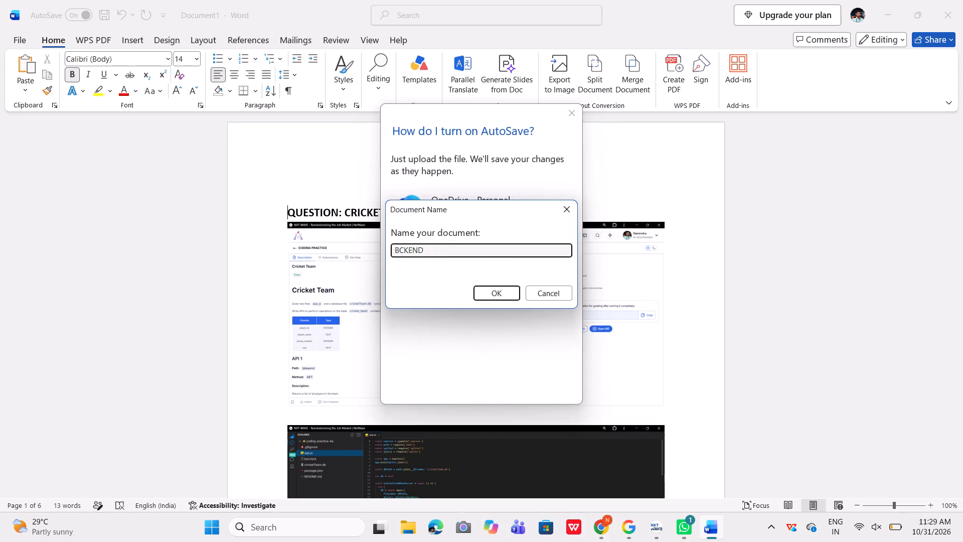
key(BackSpace)
key(BackSpace)
key(BackSpace)
key(BackSpace)
key(BackSpace)
text(ACKEND)
key(shift+underscore)
text(LAB)
text(_REPORT)
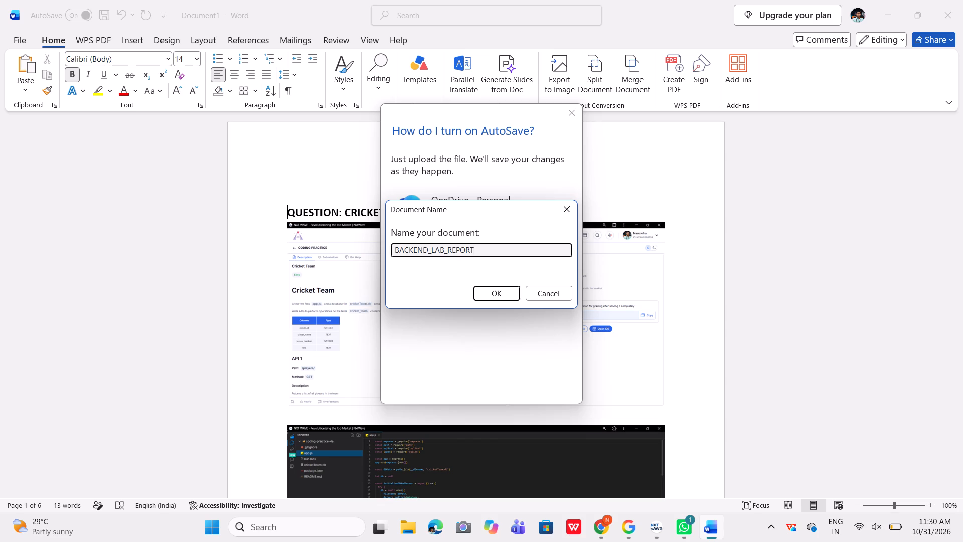
text(_2)
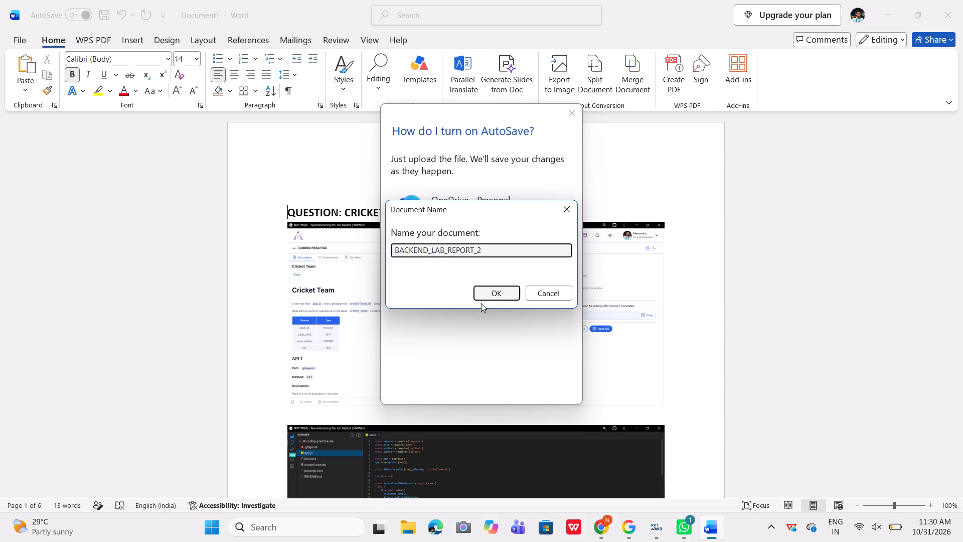
click(483, 297)
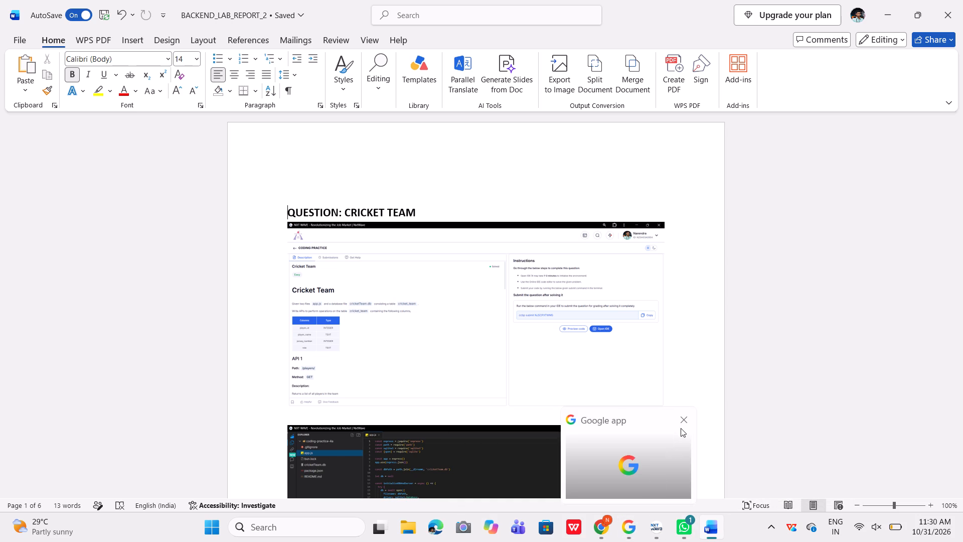
Close the Google app window while keeping the report open.
click(682, 422)
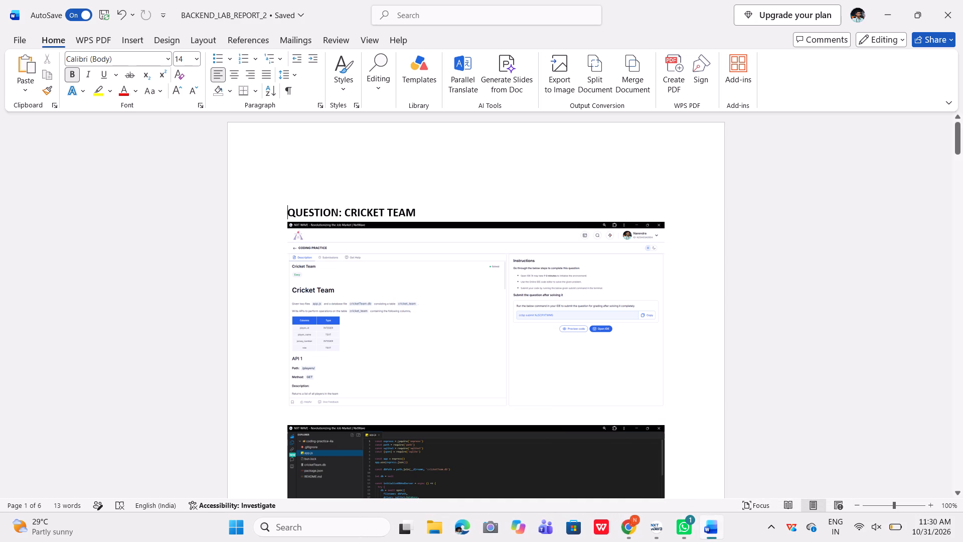
scroll(576, 412, up, 2)
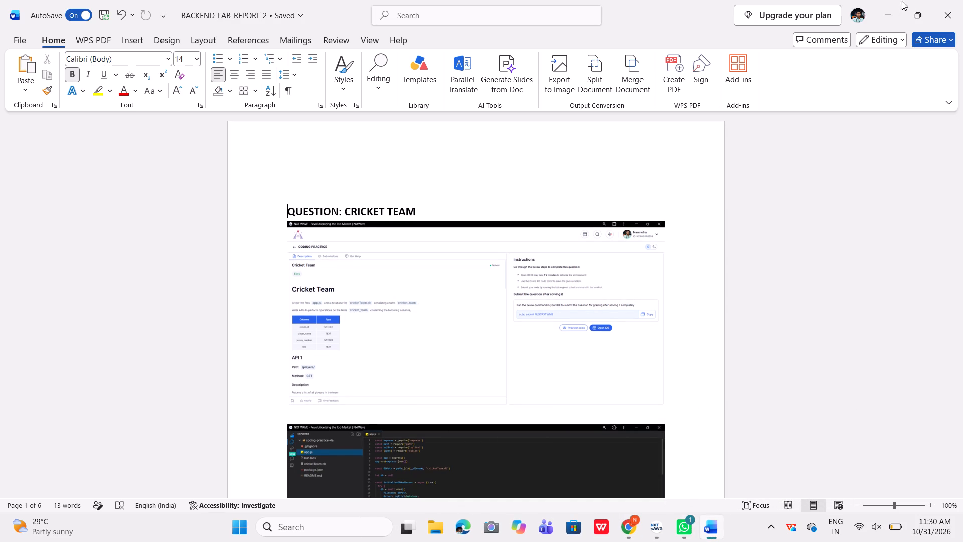
Minimise Word and close the Movies submission details and coding-practice-5a IDE windows.
click(896, 7)
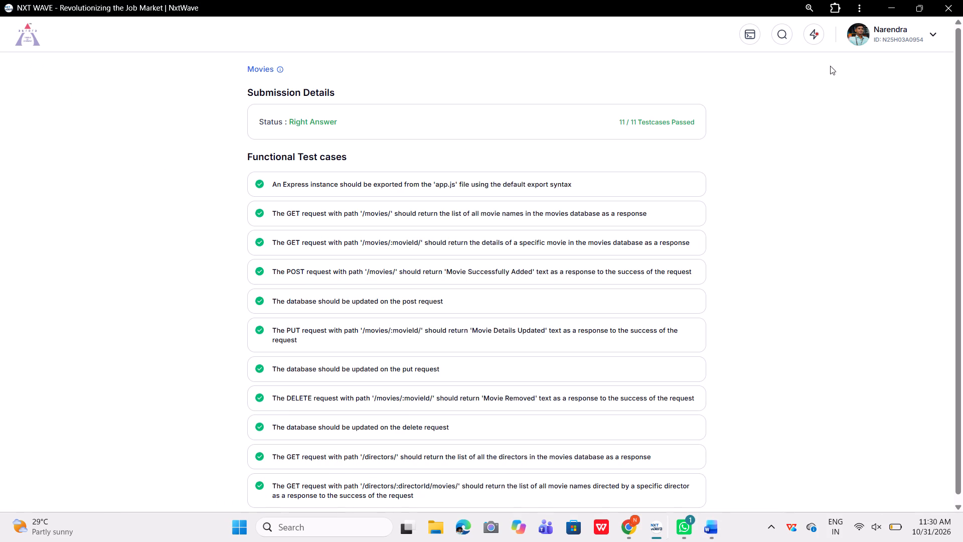
click(952, 3)
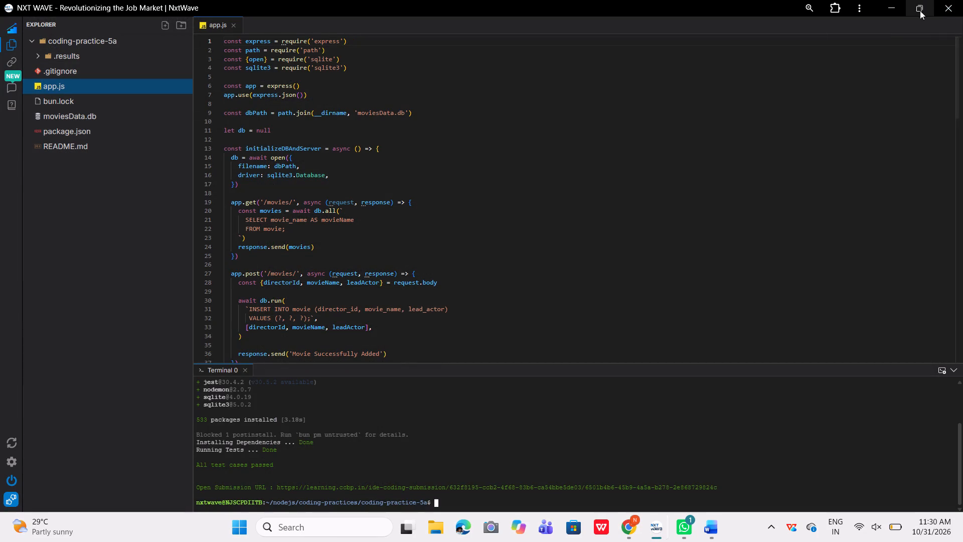
click(944, 1)
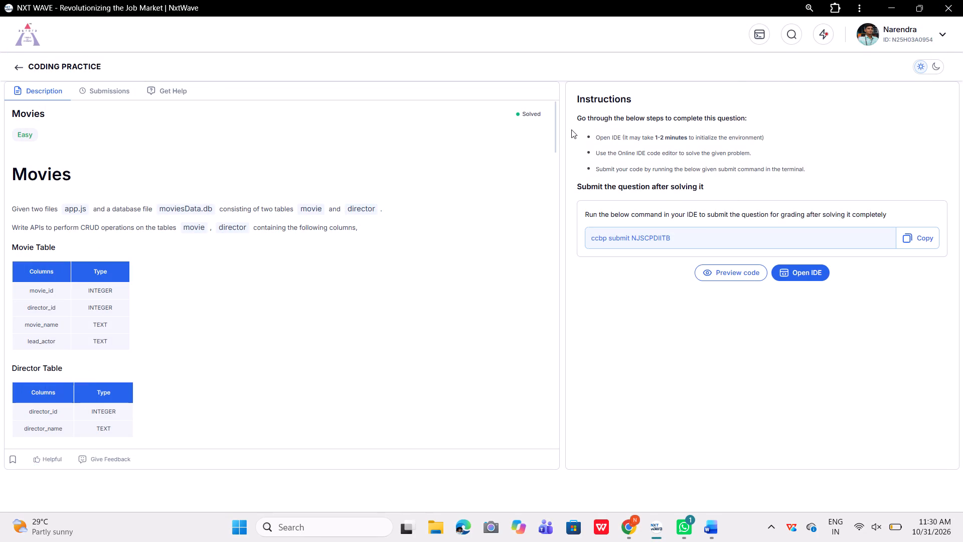
Go back from the Movies question page to leave the coding practice.
click(21, 61)
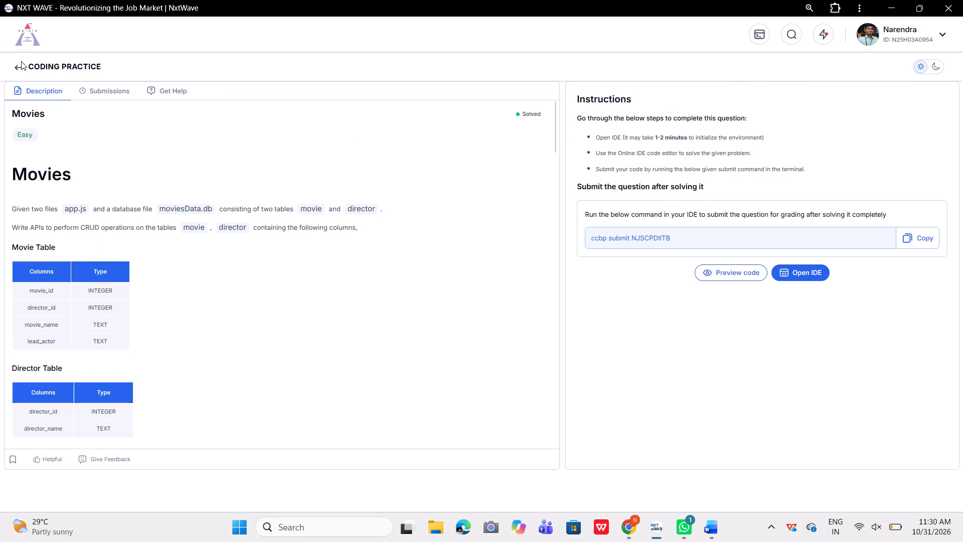
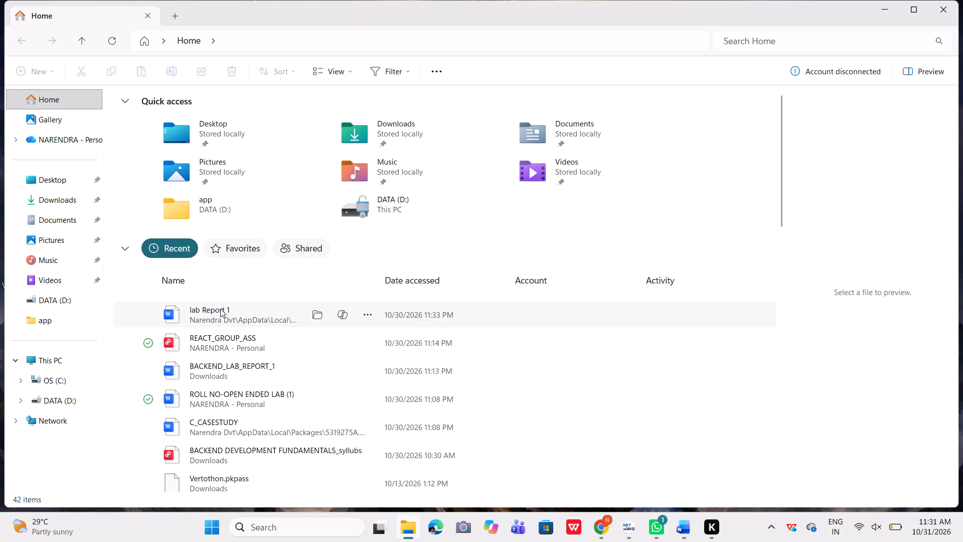
Open the earlier report BACKEND_LAB_REPORT_1 from the Downloads folder in Word.
click(70, 201)
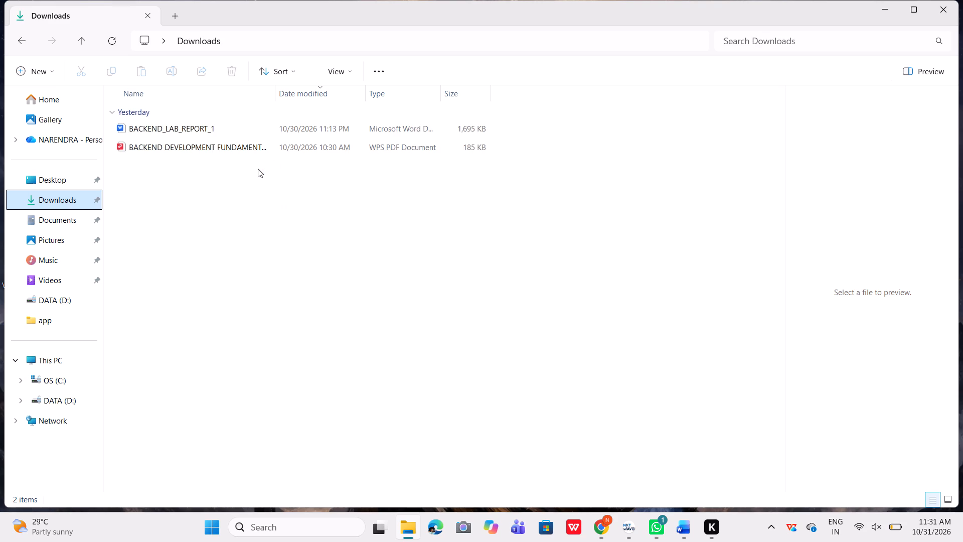
double_click(222, 129)
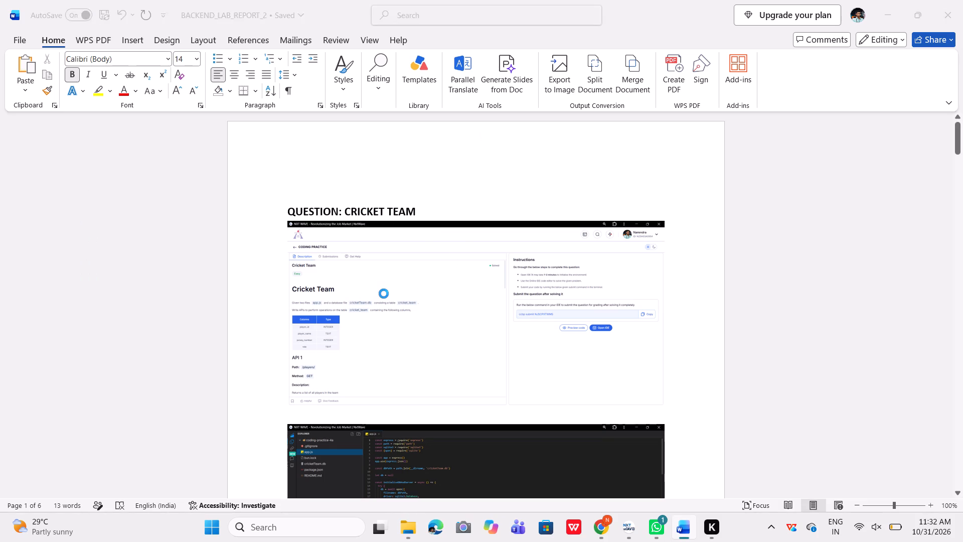
scroll(384, 294, up, 20)
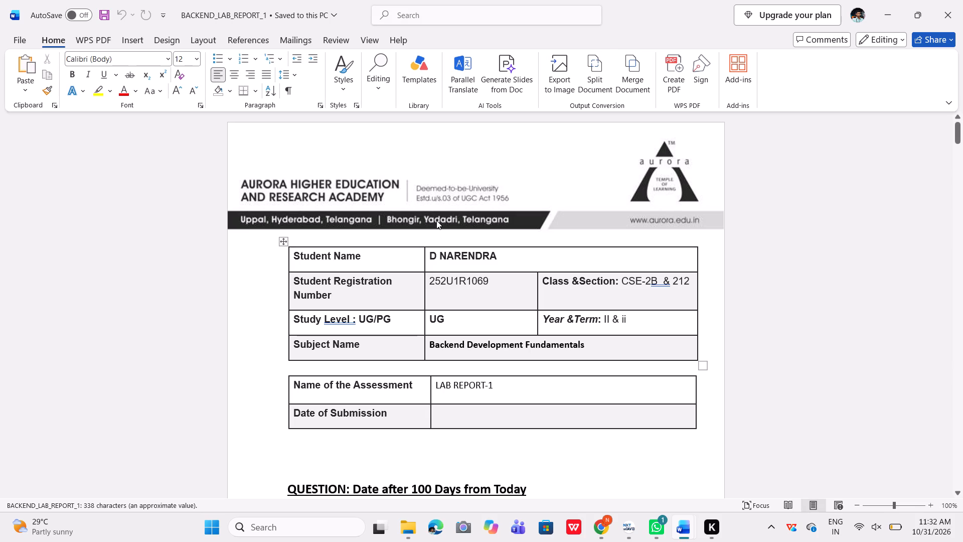
Copy the Aurora letterhead image from BACKEND_LAB_REPORT_1 to the top of BACKEND_LAB_REPORT_2, above the Cricket Team question, and align it across the page width.
click(419, 198)
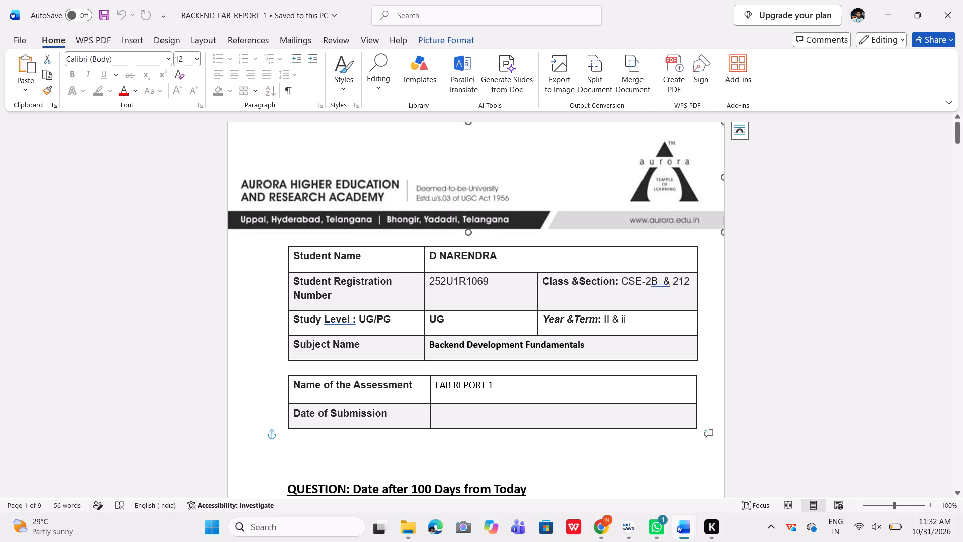
key(ctrl+c)
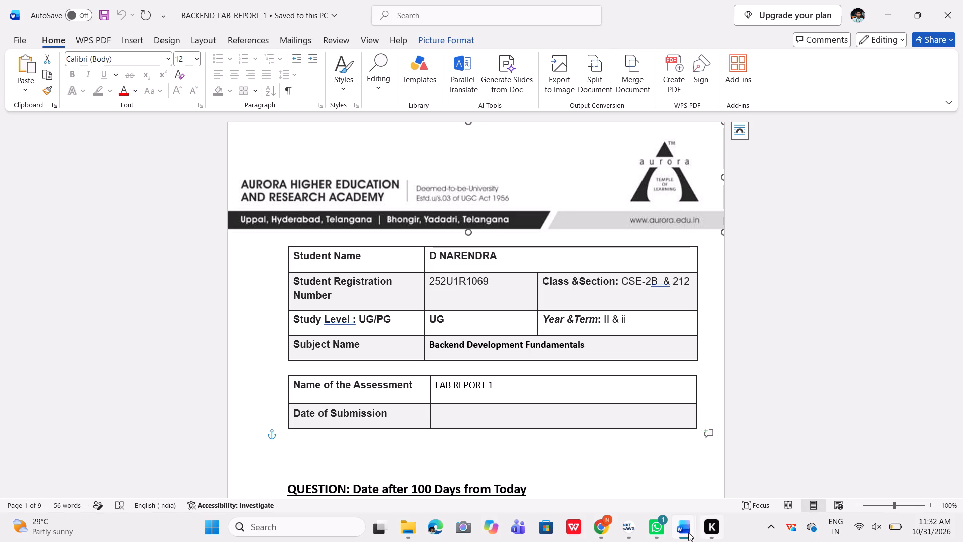
click(632, 455)
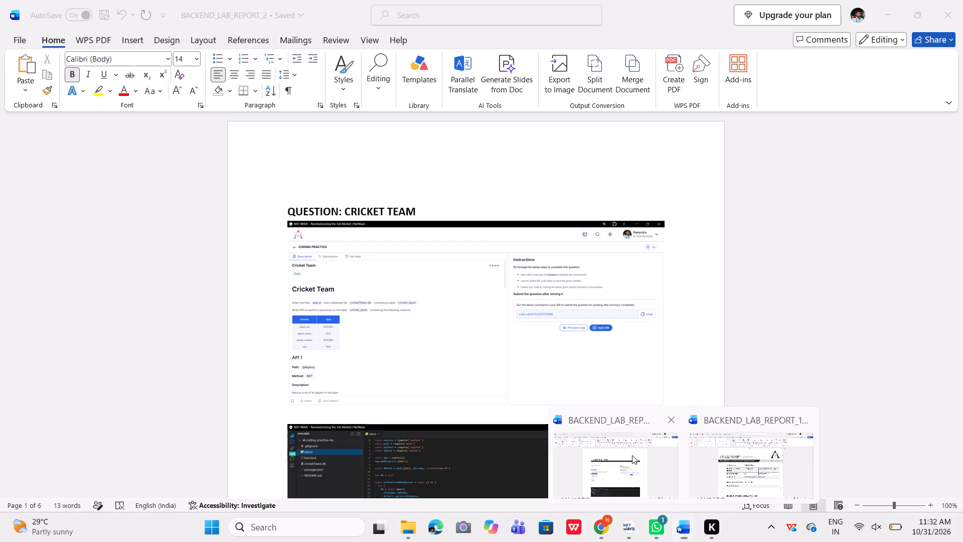
key(Return)
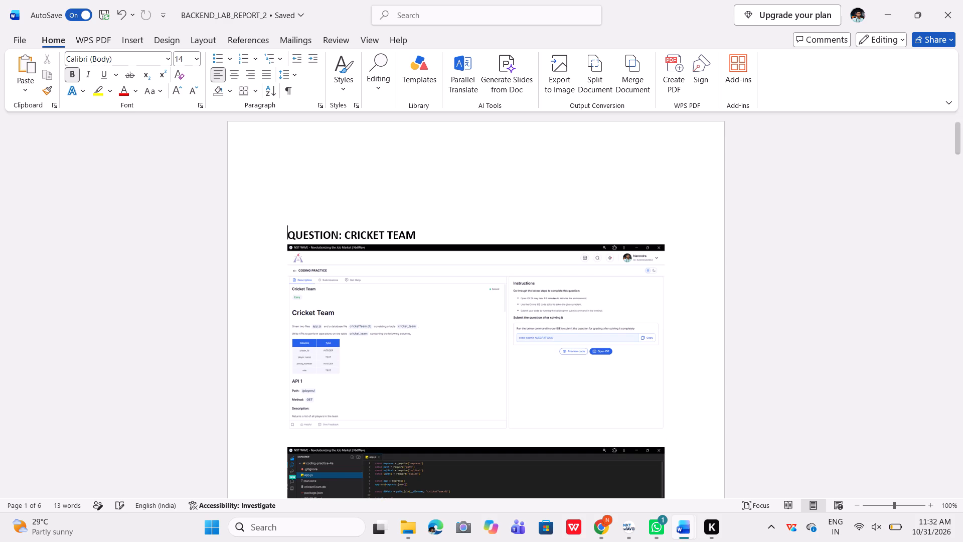
key(Up)
key(Up)
key(Up)
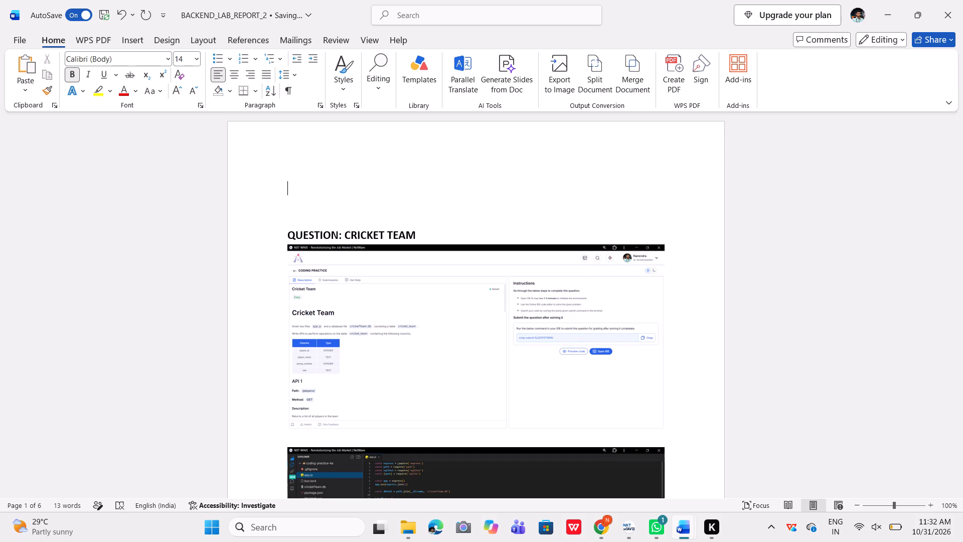
key(ctrl+v)
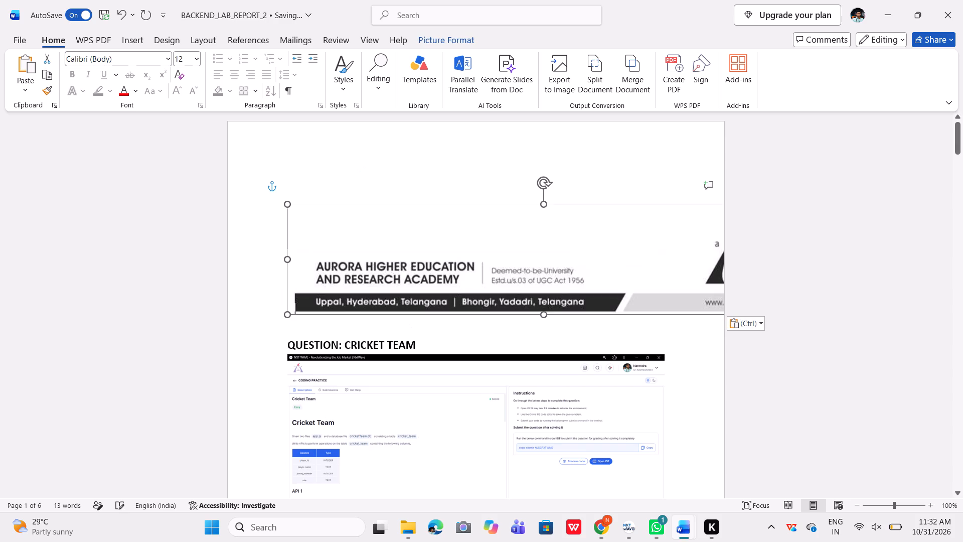
drag(372, 245, 298, 188)
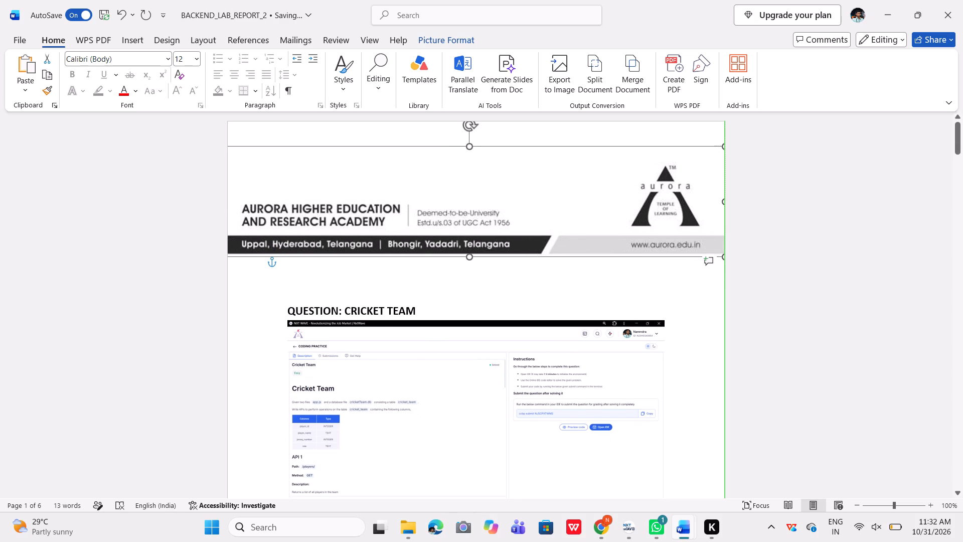
drag(298, 188, 303, 187)
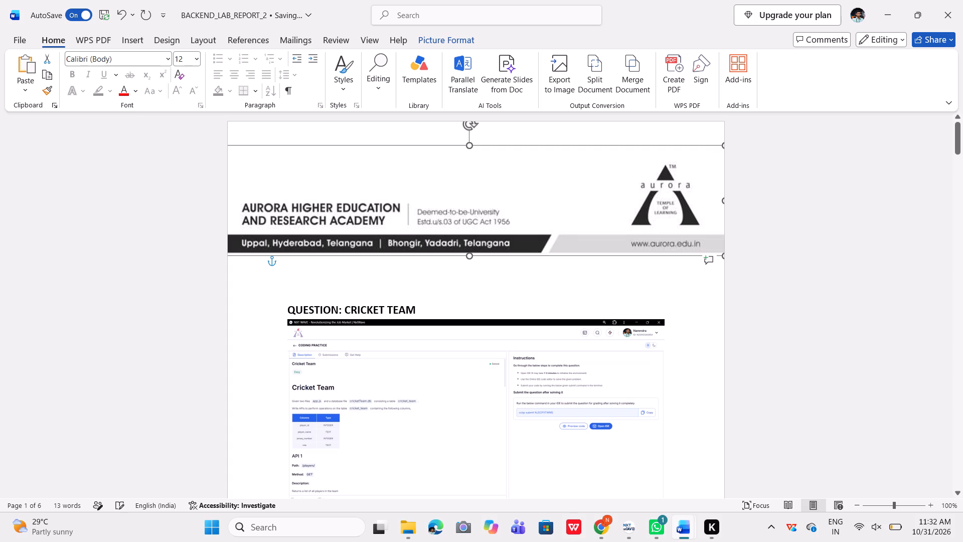
Copy the student details and assessment tables from BACKEND_LAB_REPORT_1 into BACKEND_LAB_REPORT_2, between the letterhead and the Cricket Team question.
click(394, 285)
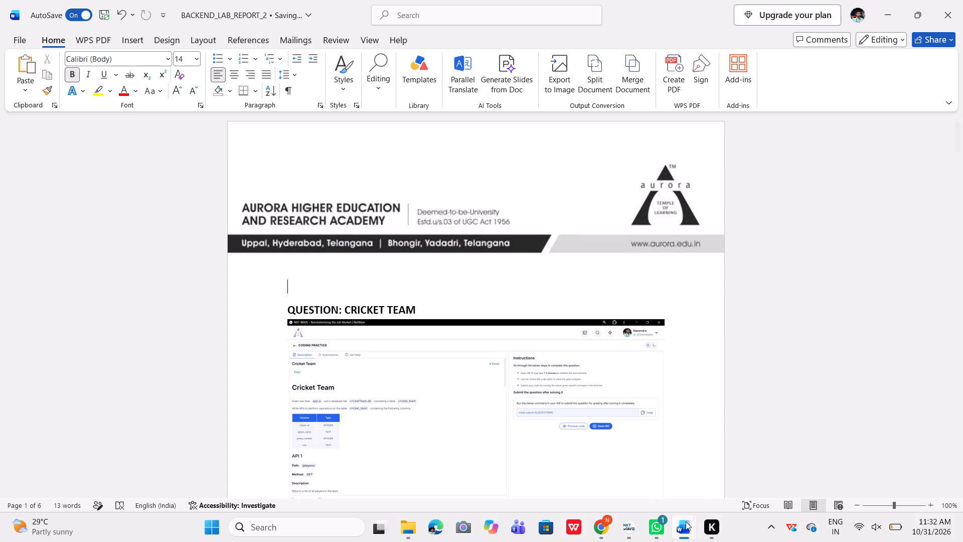
click(737, 466)
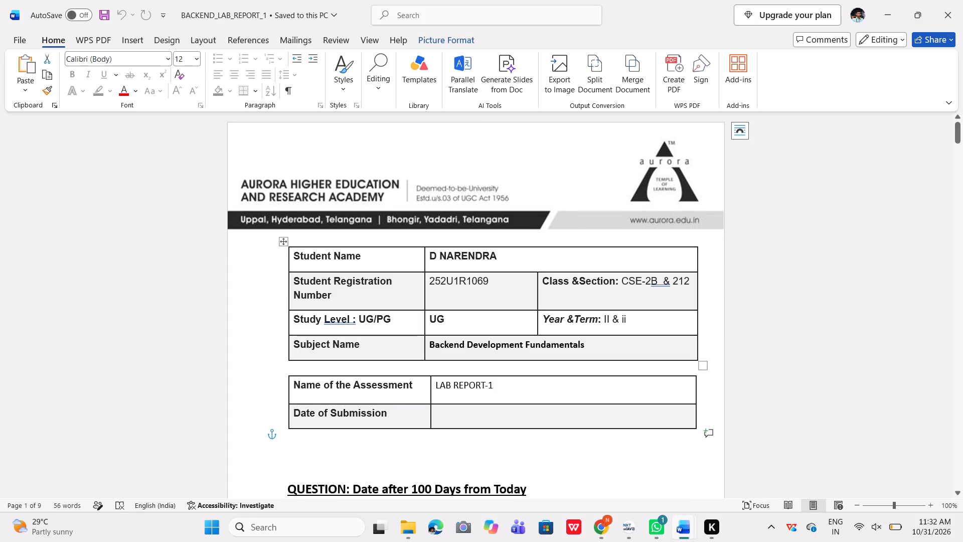
drag(286, 254, 486, 457)
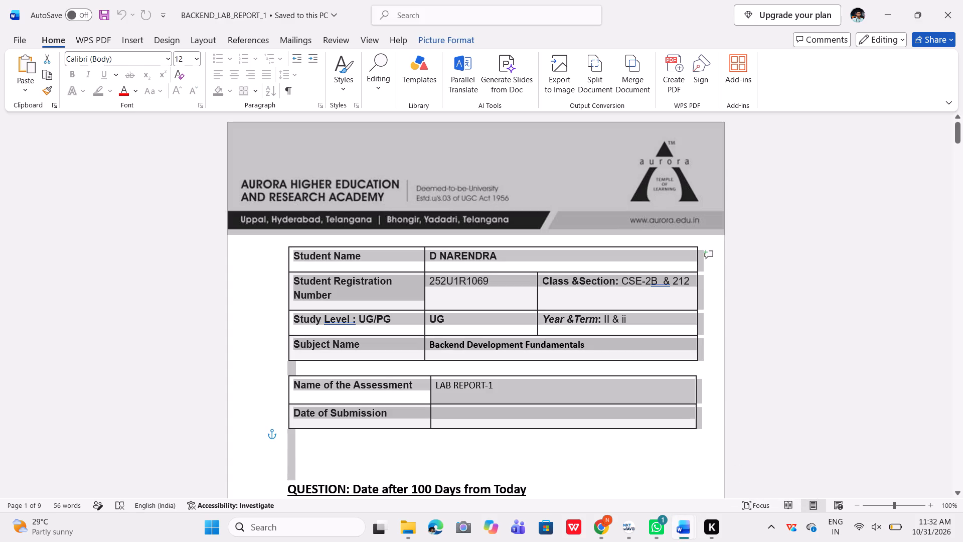
drag(486, 457, 492, 444)
key(ctrl+c)
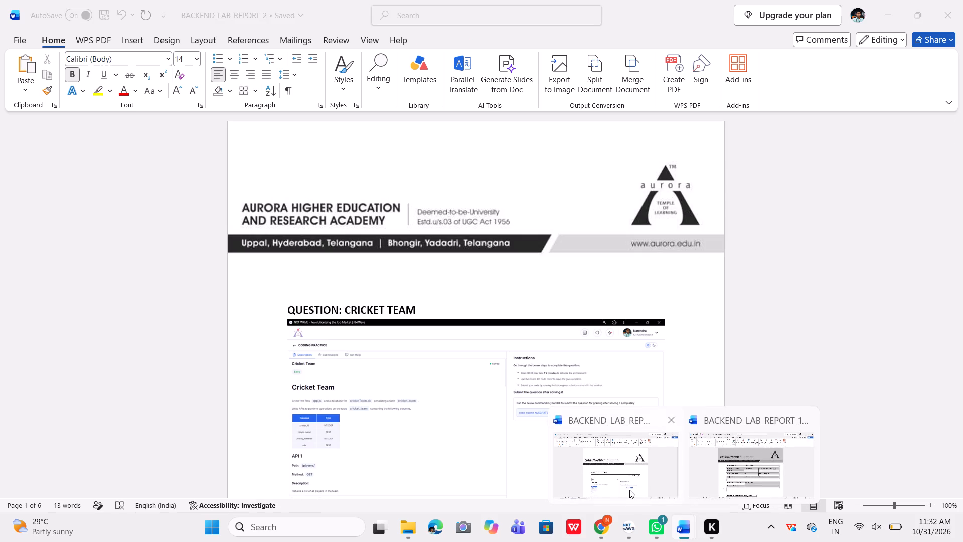
click(629, 490)
key(ctrl+v)
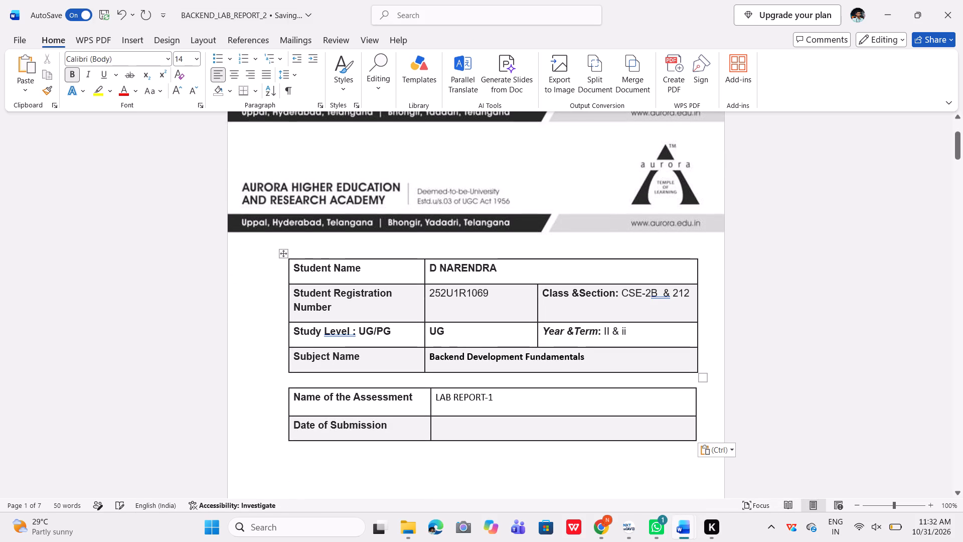
Change the Name of the Assessment entry to LAB REPORT-2.
click(500, 402)
key(BackSpace)
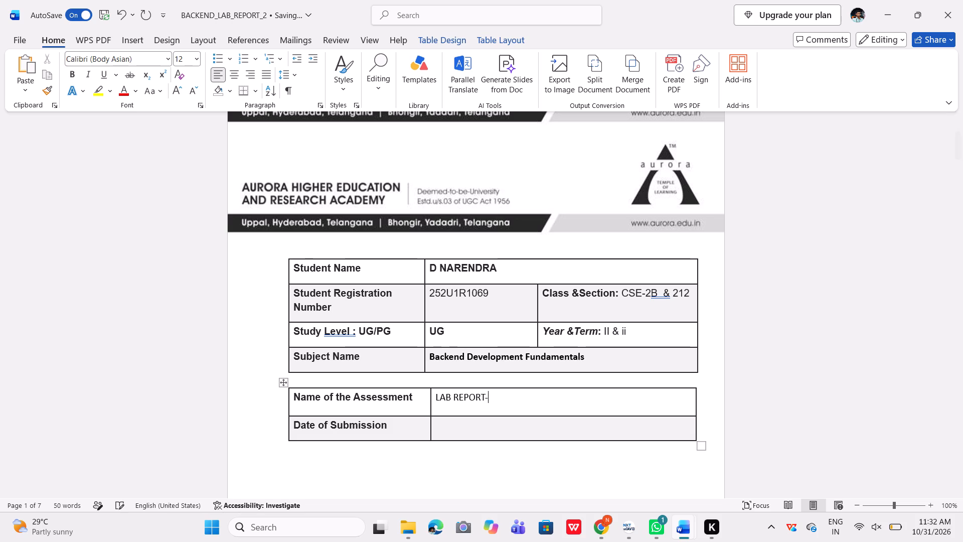
key(2)
Save a copy of the report in the Downloads folder as the Word document BACKEND_LAB_REPORT_2.
click(85, 13)
click(85, 13)
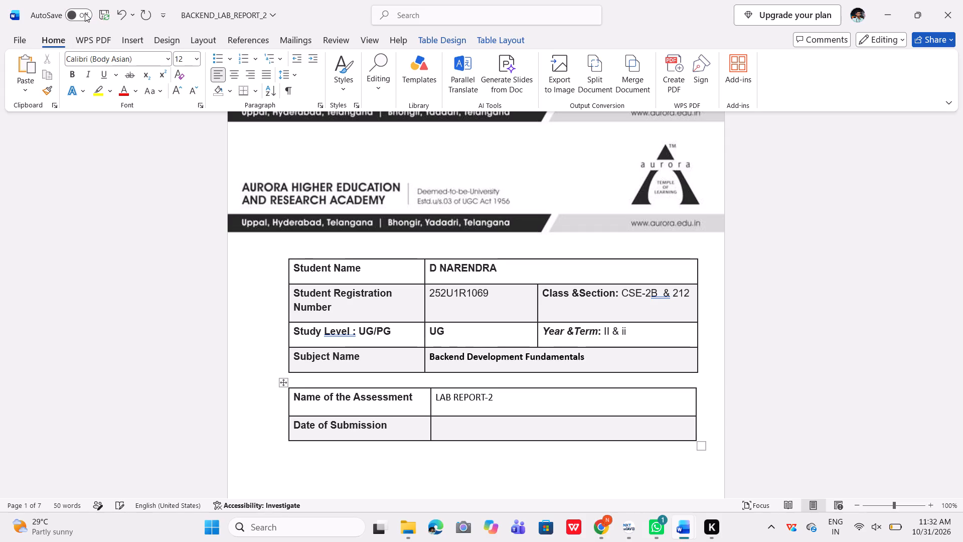
click(25, 42)
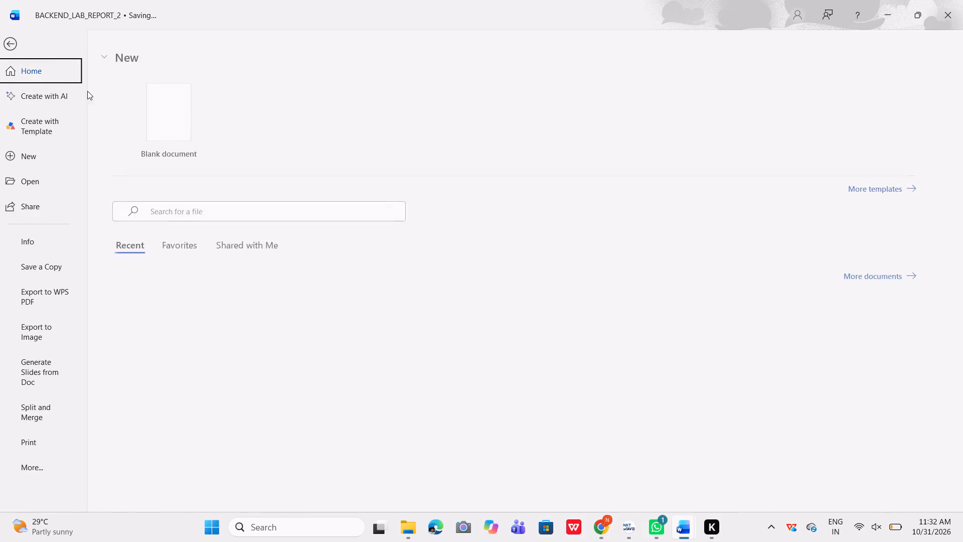
click(59, 266)
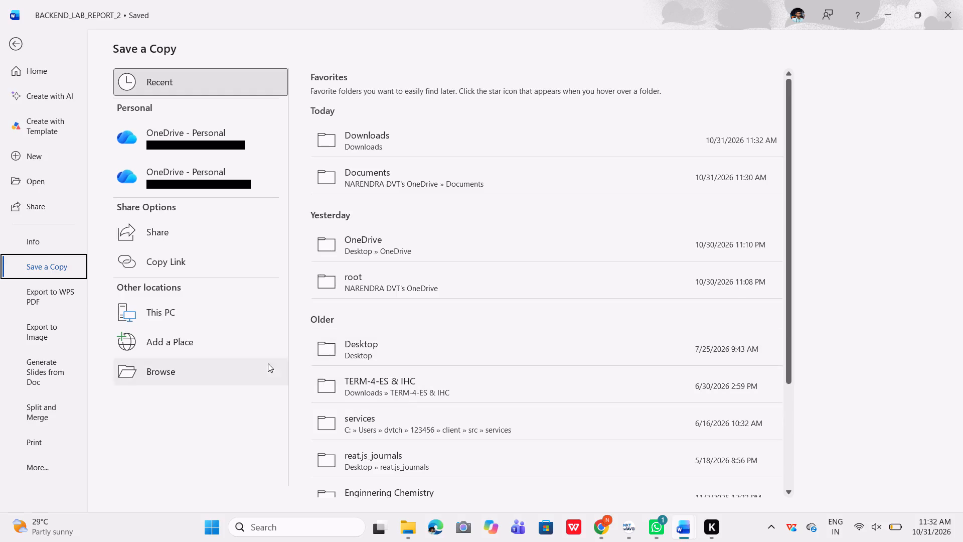
click(404, 139)
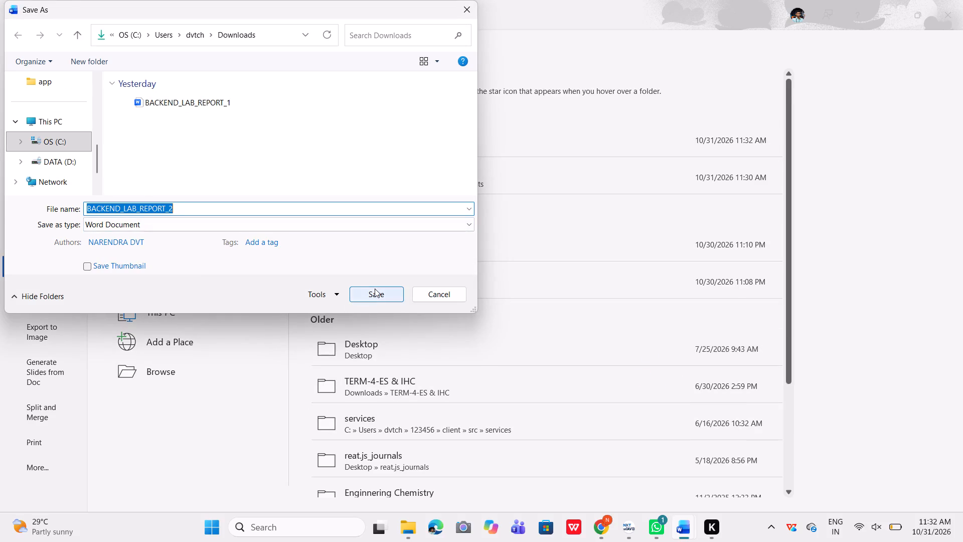
click(375, 289)
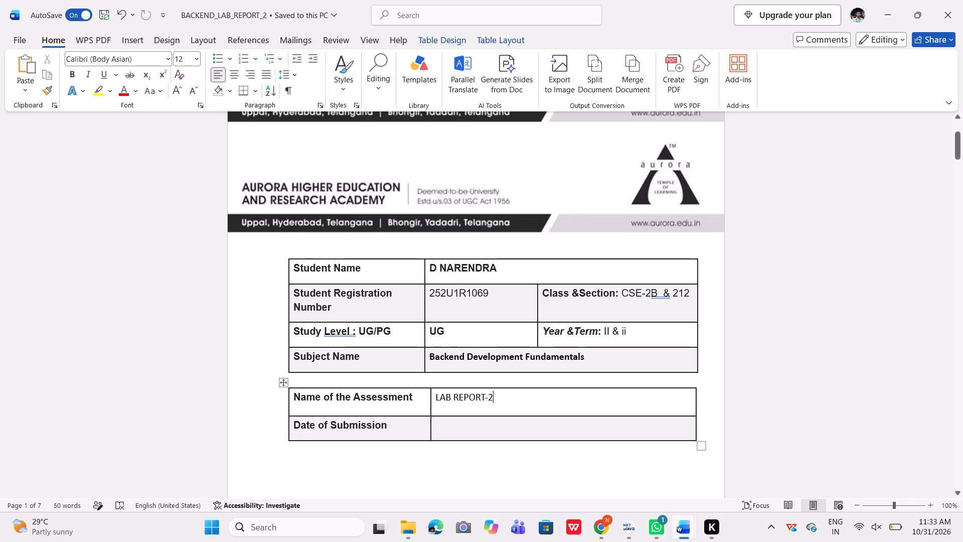
Close both report documents, dismiss the WPS Office download notification and deselect the file in the Downloads folder.
click(962, 0)
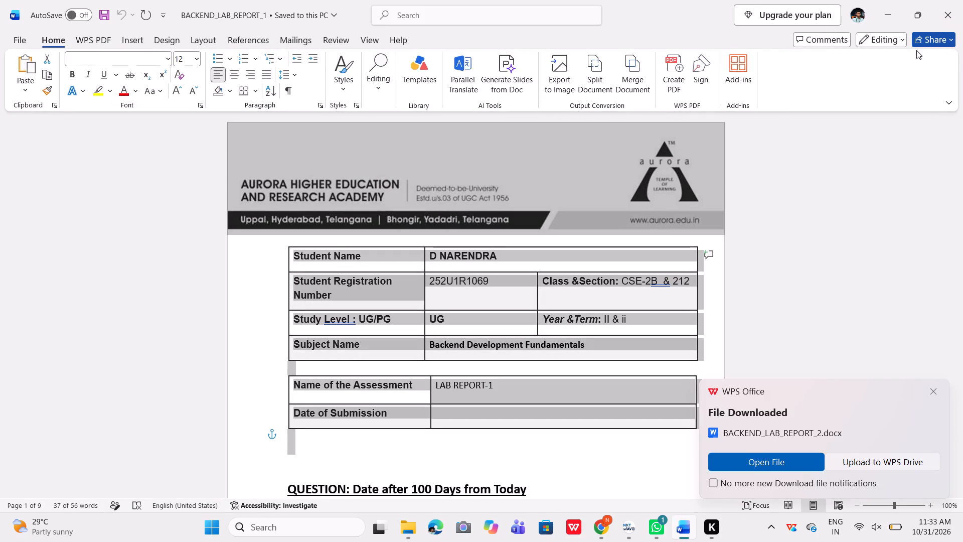
click(955, 1)
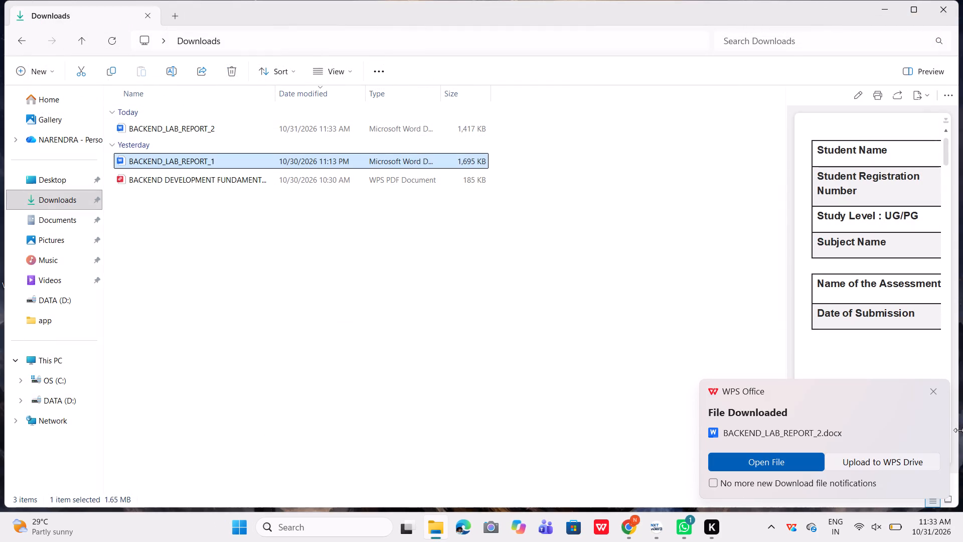
click(932, 385)
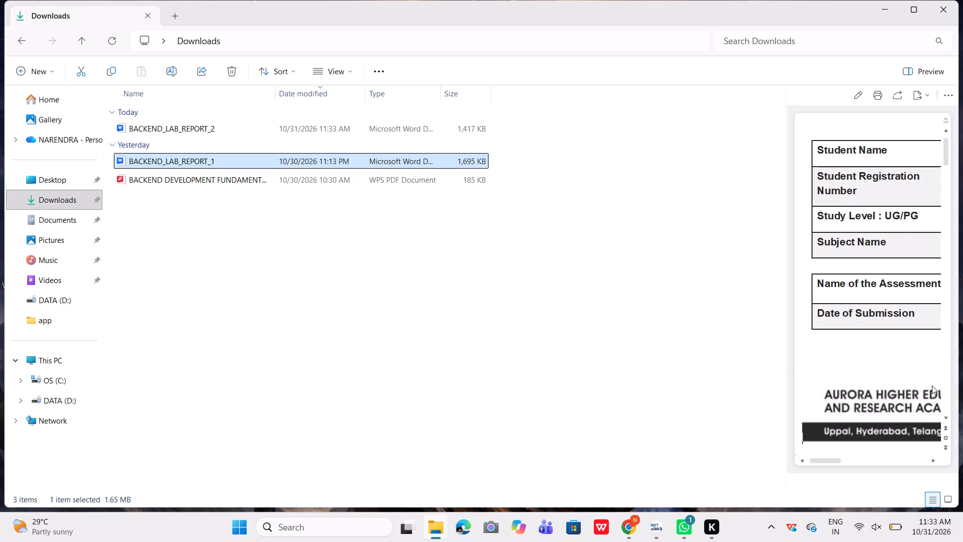
click(605, 259)
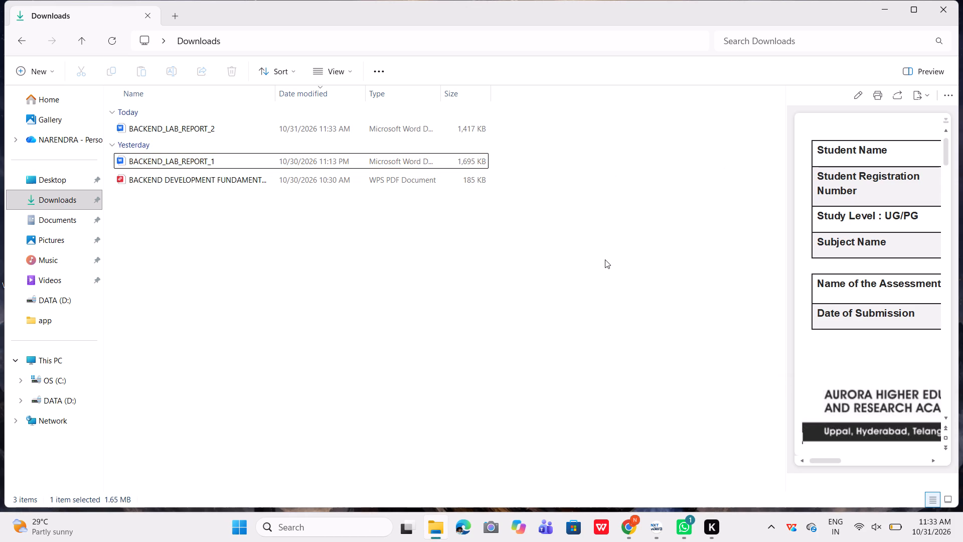
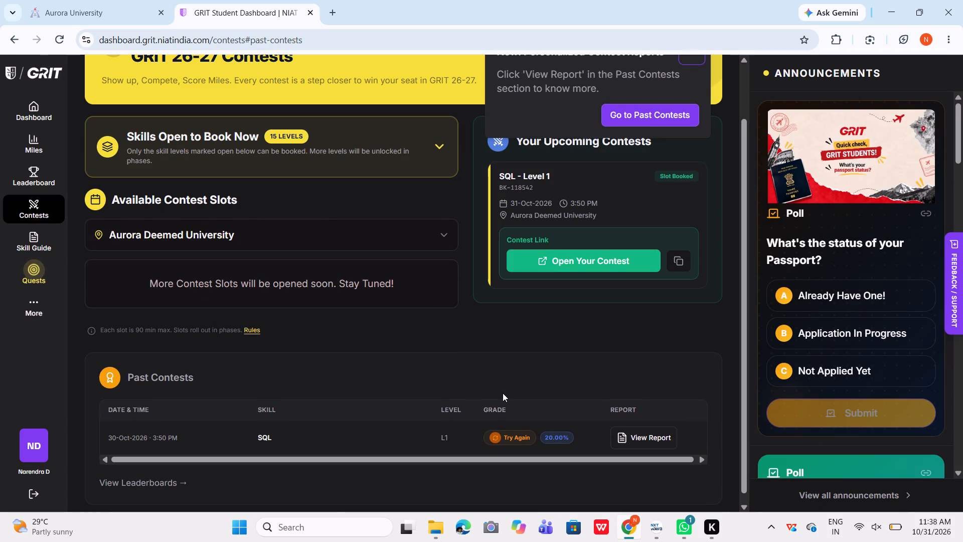
Look over the available slots, upcoming contests and past contests on the GRIT 26-27 Contests page.
scroll(503, 393, up, 5)
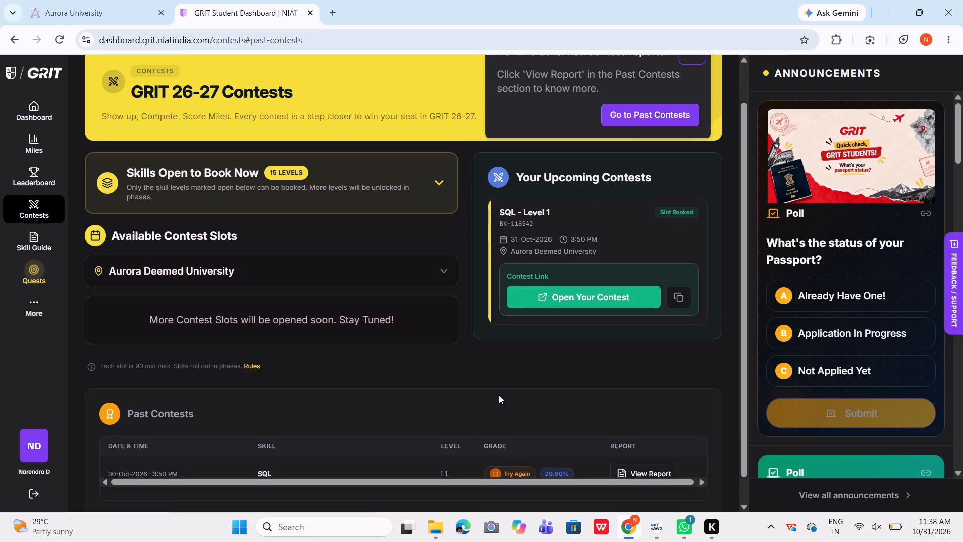
scroll(499, 395, up, 2)
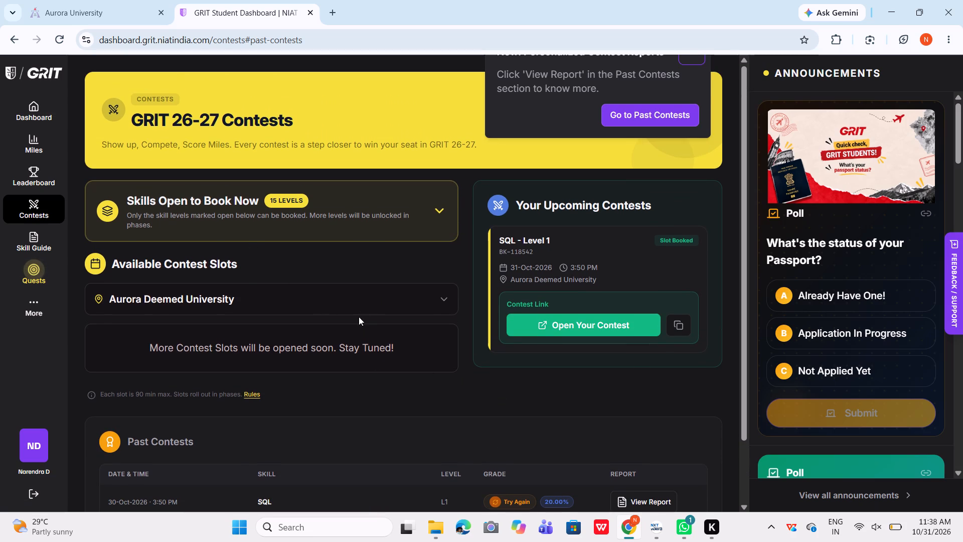
scroll(374, 359, down, 2)
scroll(374, 359, up, 1)
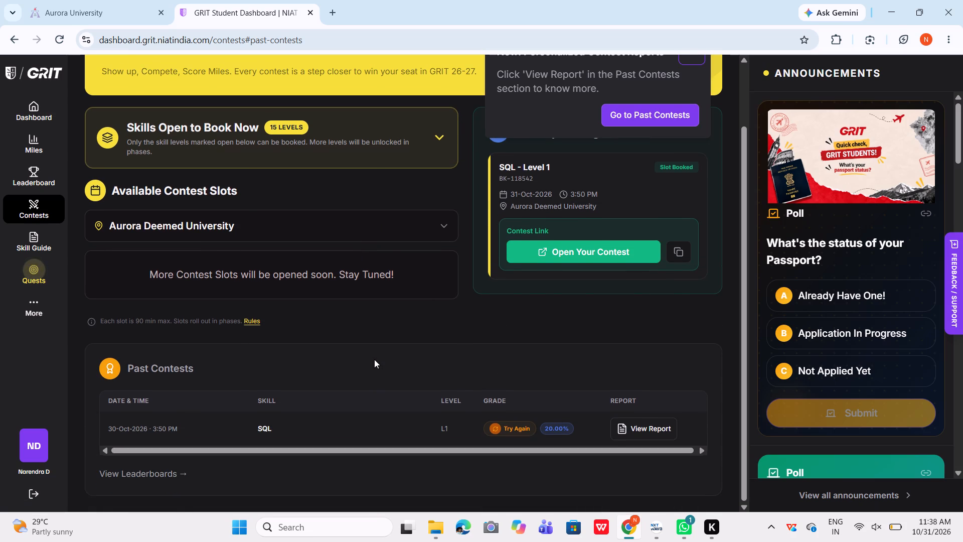
scroll(374, 359, up, 2)
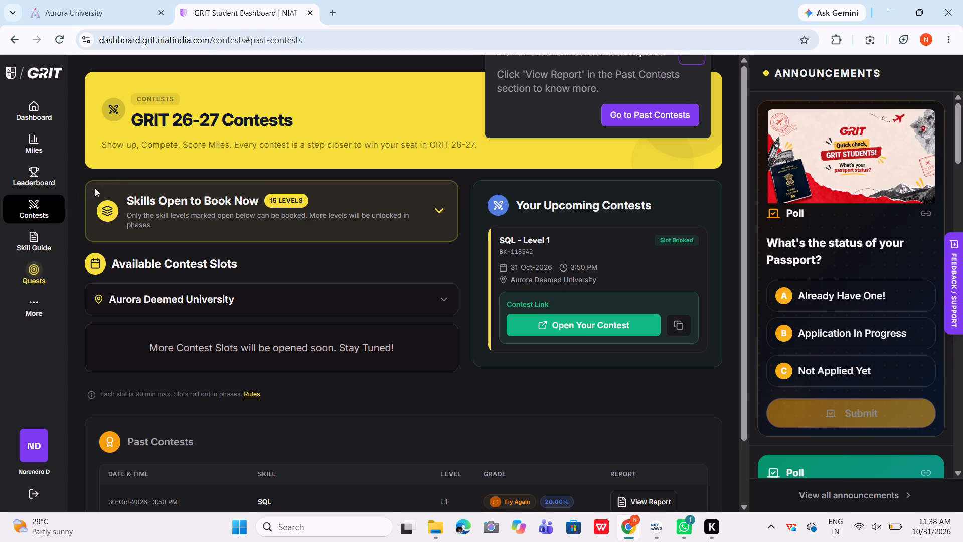
Review the levels, patterns, score ranges and resources in the Skill Guide, and return to the Contests page.
click(36, 236)
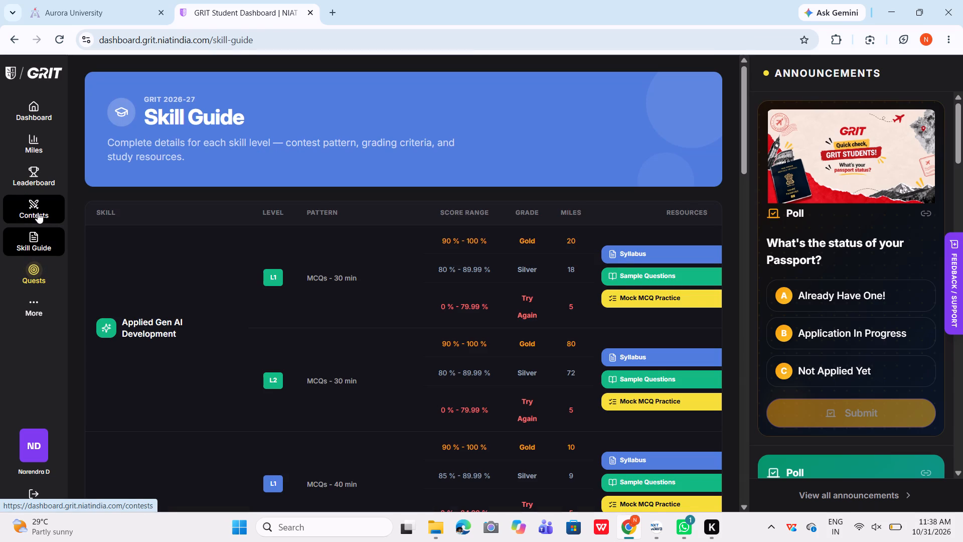
scroll(287, 385, down, 1)
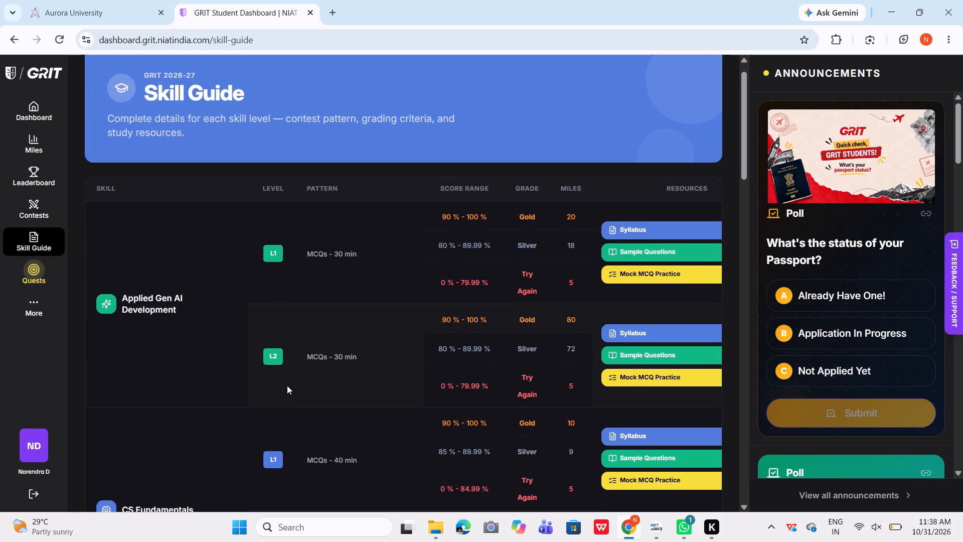
scroll(287, 385, down, 1)
scroll(287, 385, up, 1)
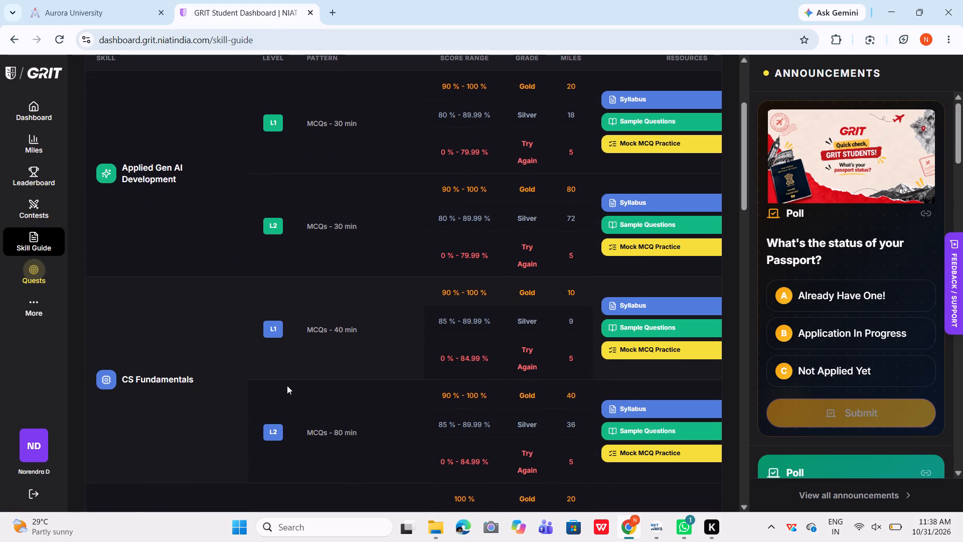
scroll(287, 385, up, 2)
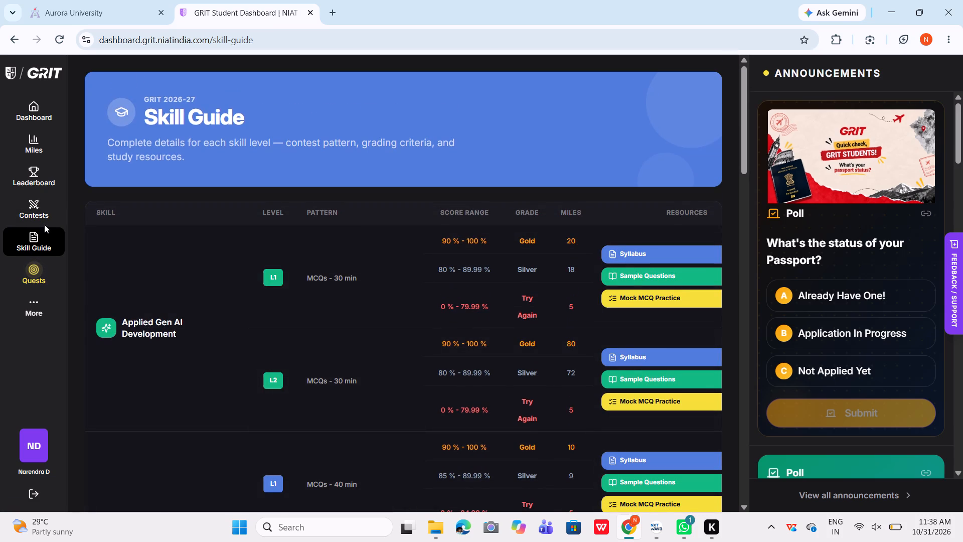
click(42, 205)
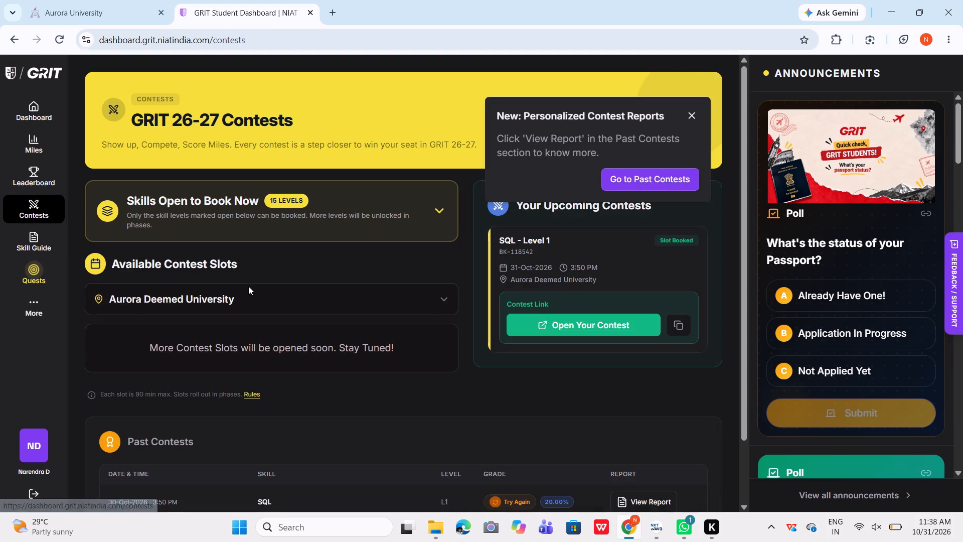
Open the GRIT Leaderboard and examine the Batch 2025 Qualiflyers rankings down to the campus and section rankings.
click(35, 167)
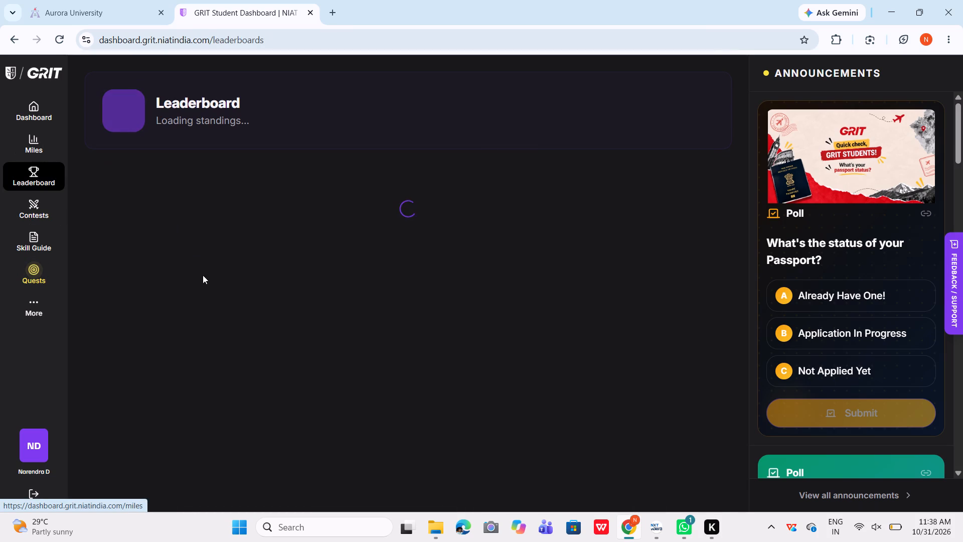
scroll(365, 388, down, 1)
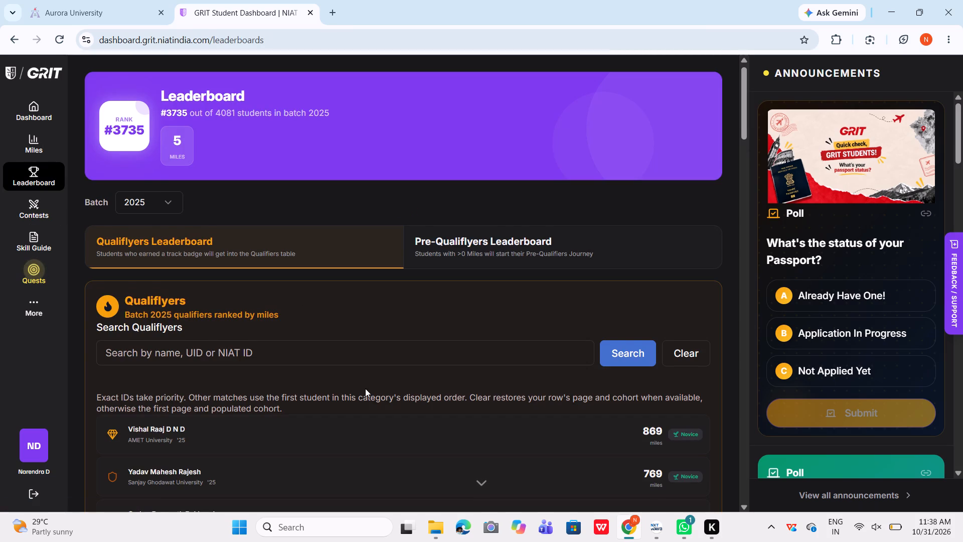
scroll(365, 388, down, 1)
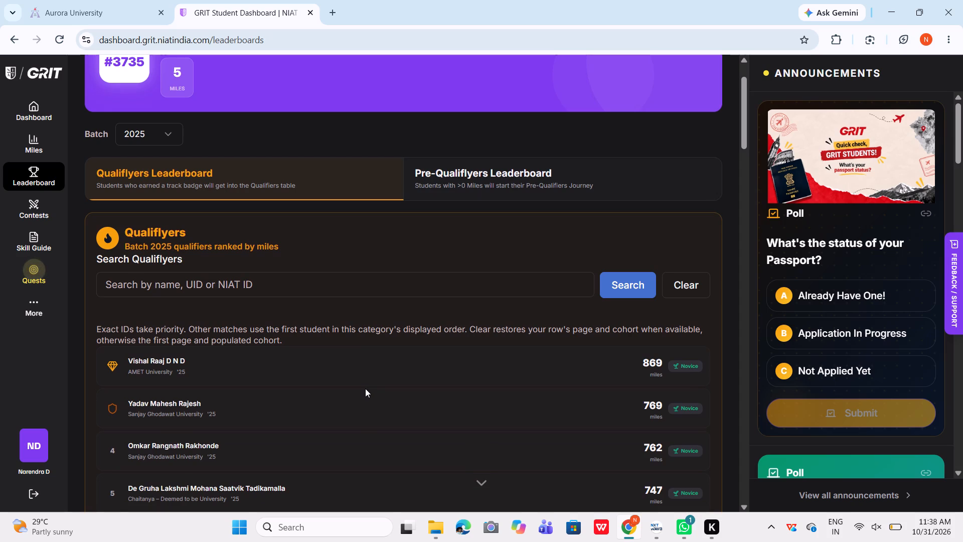
scroll(365, 388, down, 3)
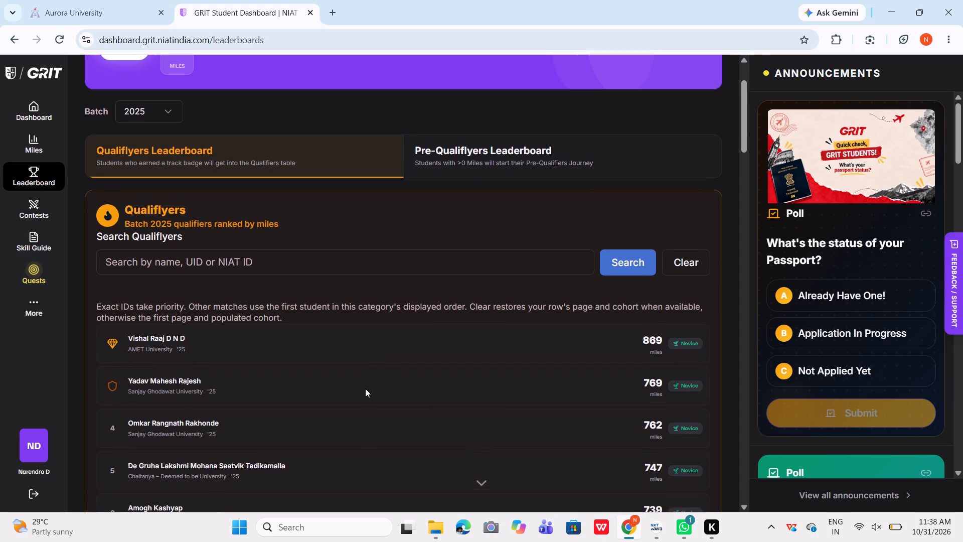
scroll(365, 388, down, 1)
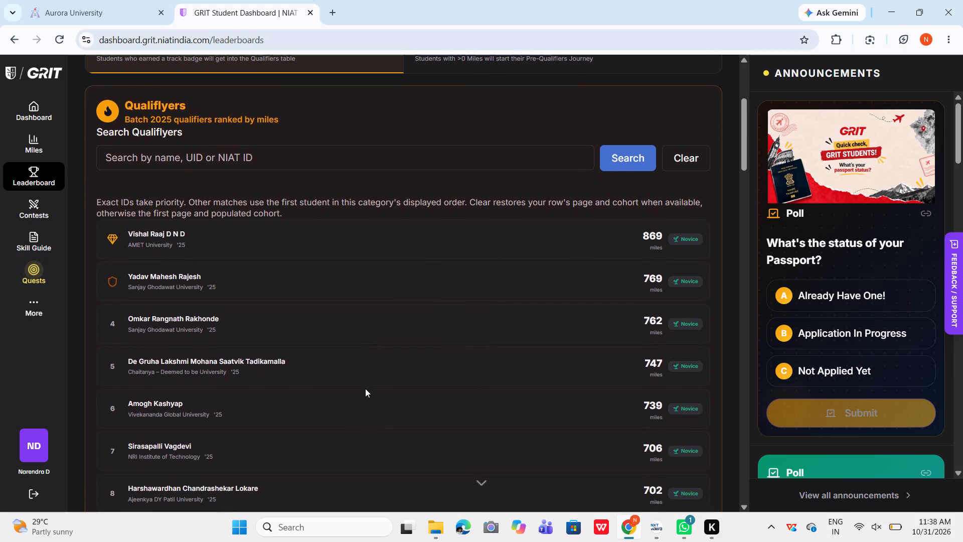
scroll(365, 388, down, 1)
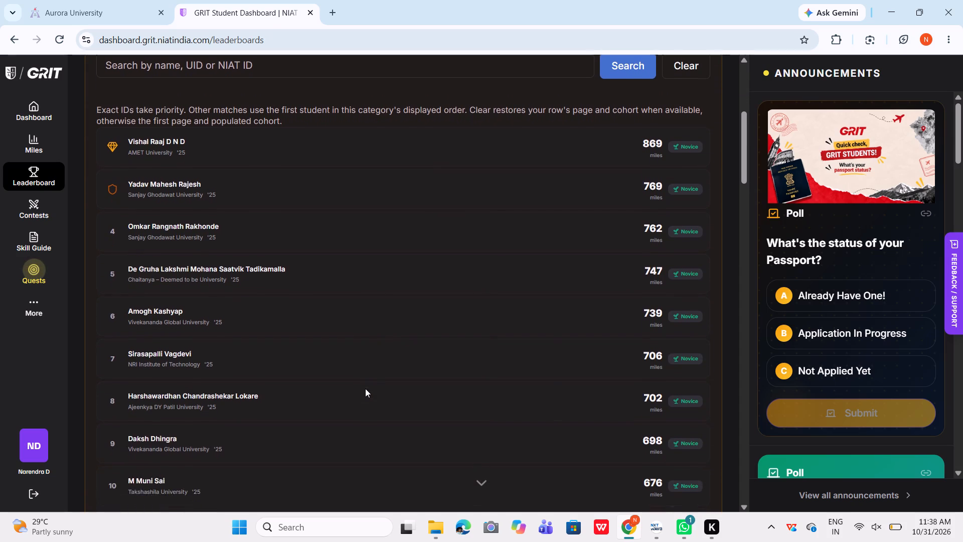
scroll(365, 388, down, 3)
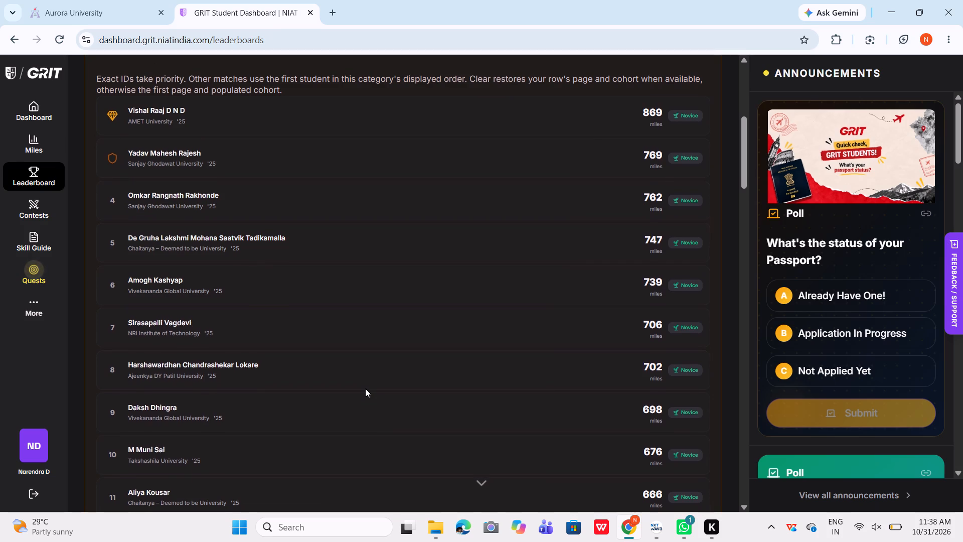
scroll(365, 388, down, 2)
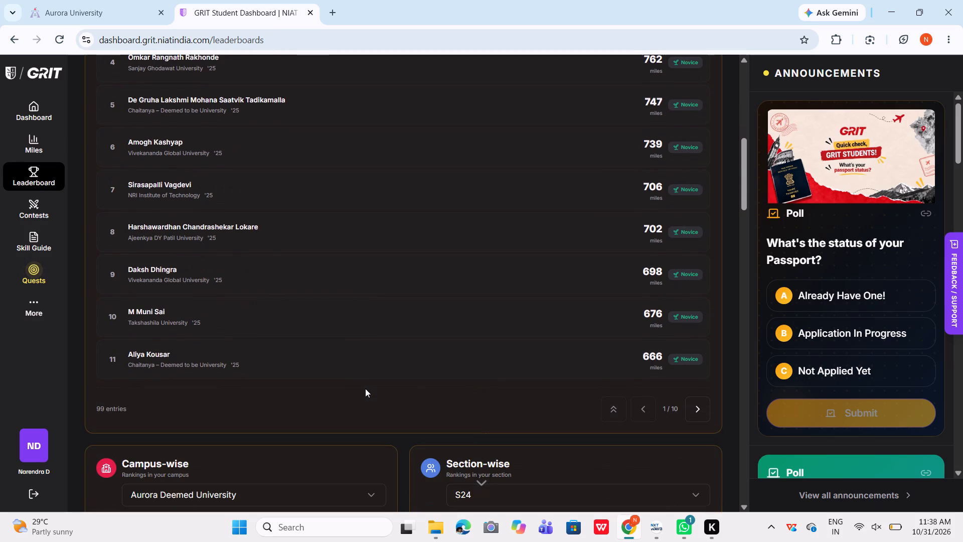
scroll(365, 388, down, 1)
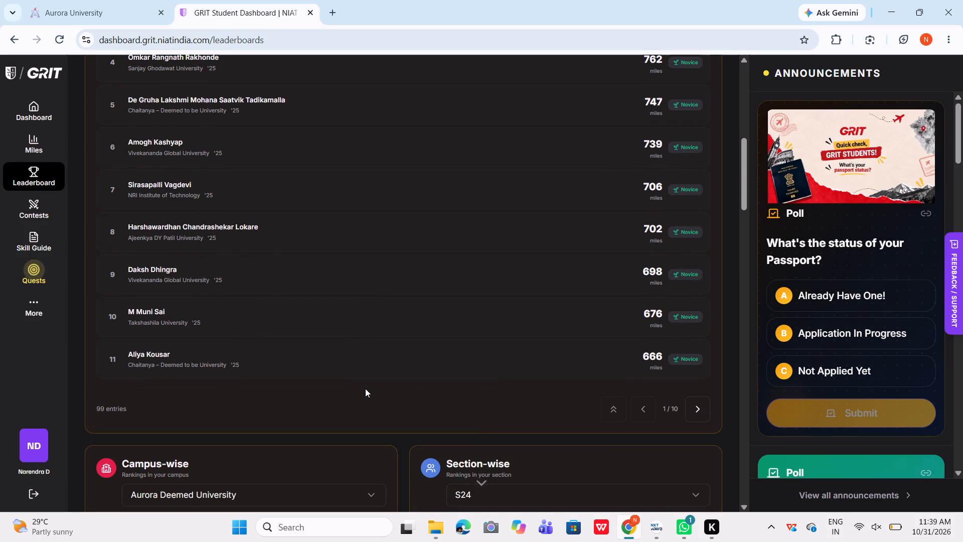
scroll(365, 388, down, 1)
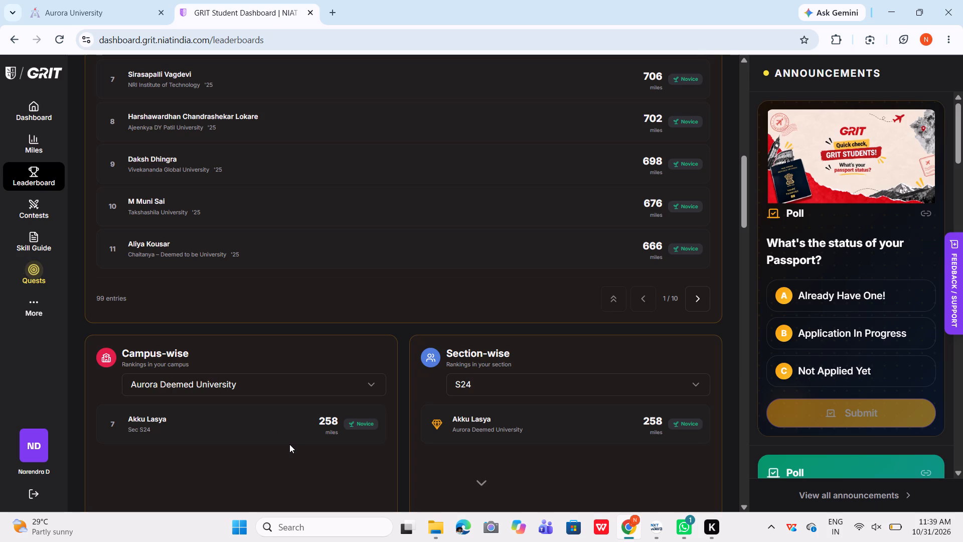
scroll(289, 444, down, 1)
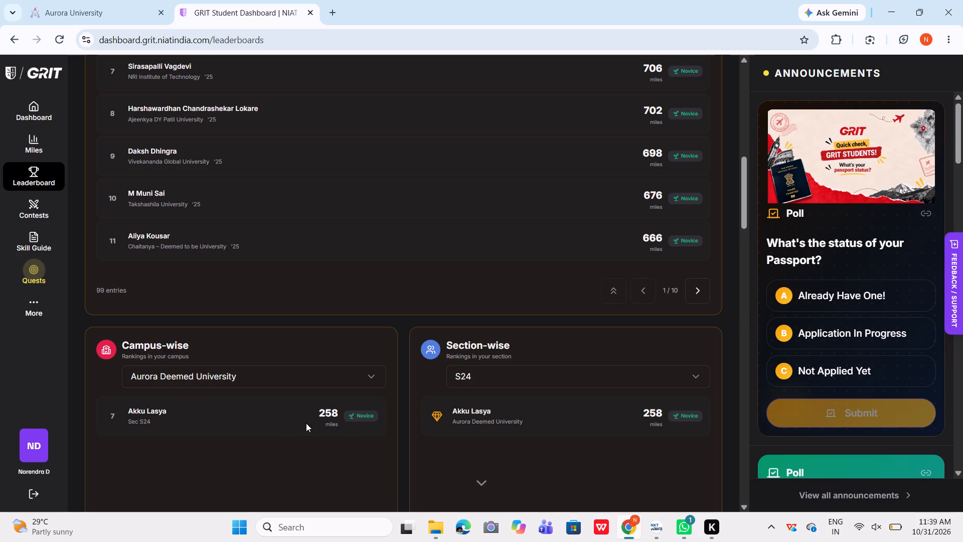
Check which campuses and sections can be chosen for the Campus-wise and Section-wise rankings, keeping the current selections.
click(372, 376)
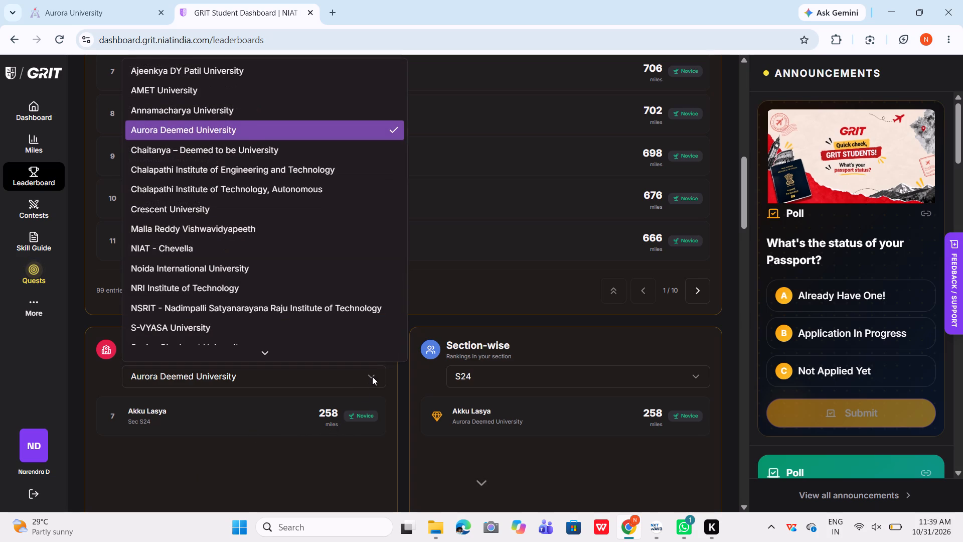
click(490, 249)
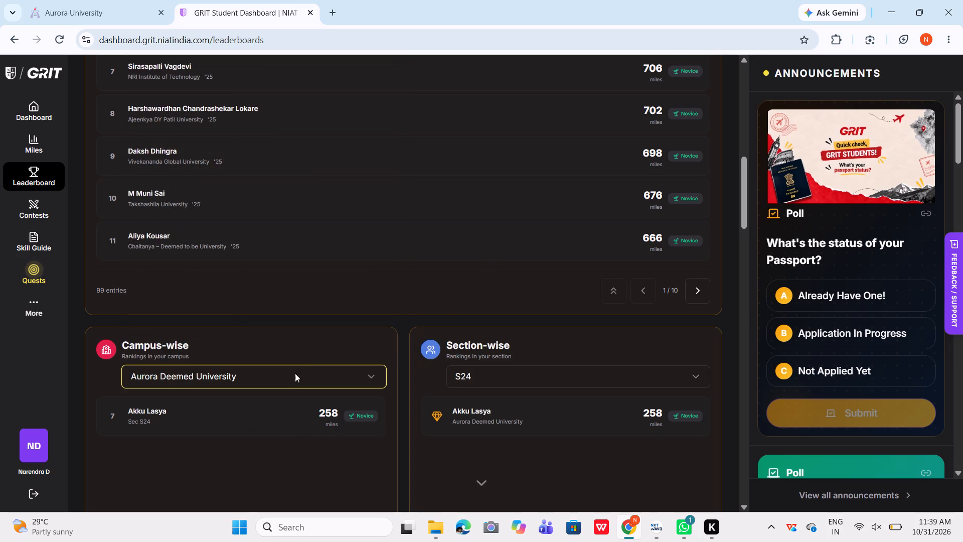
click(608, 385)
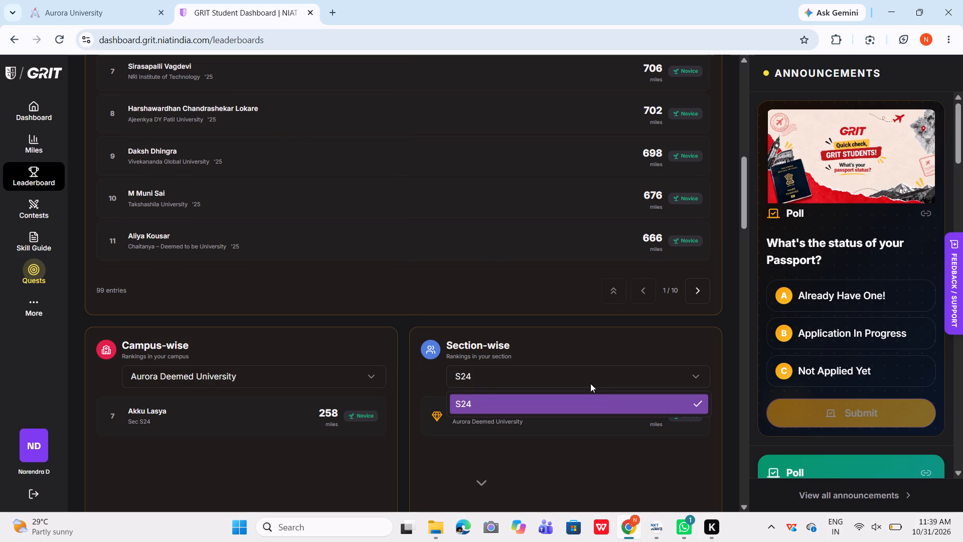
click(594, 463)
scroll(553, 465, down, 1)
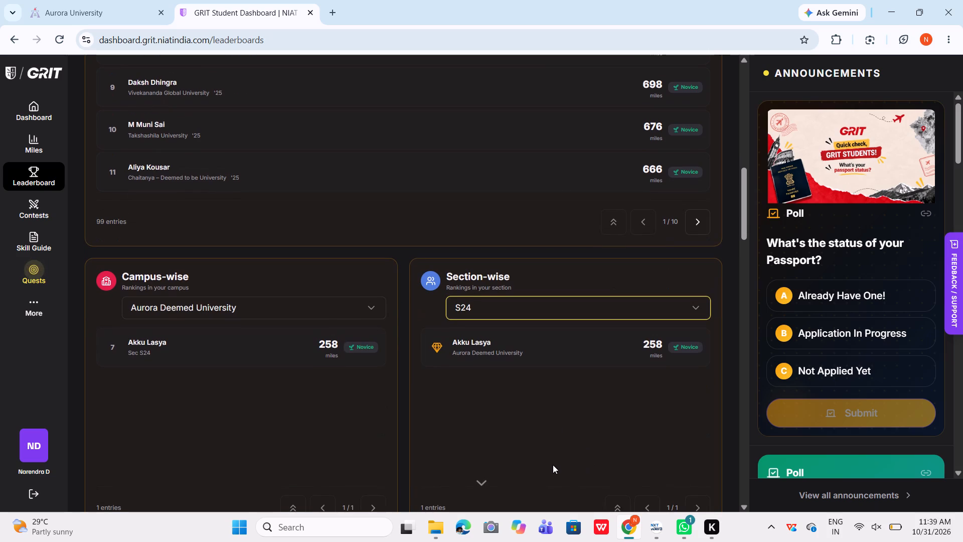
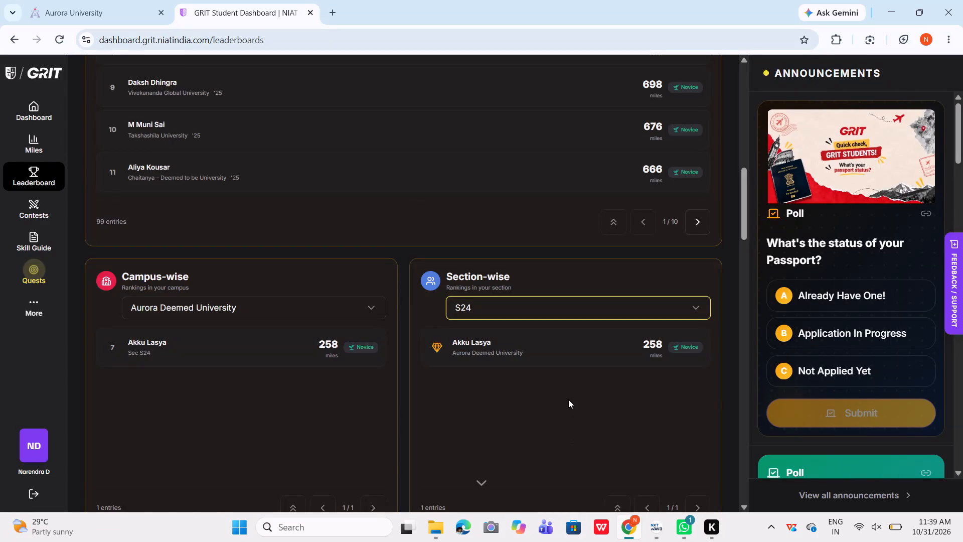
Examine the Campus vs Campus and Pre-Qualiflyers rankings further down the Leaderboard, and return to the Contests page.
scroll(568, 399, down, 2)
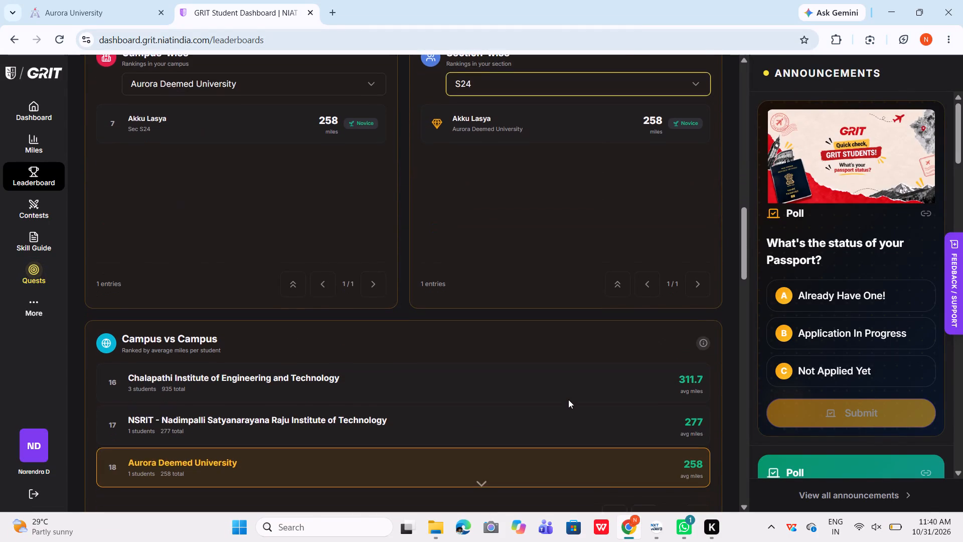
scroll(568, 399, down, 1)
click(437, 388)
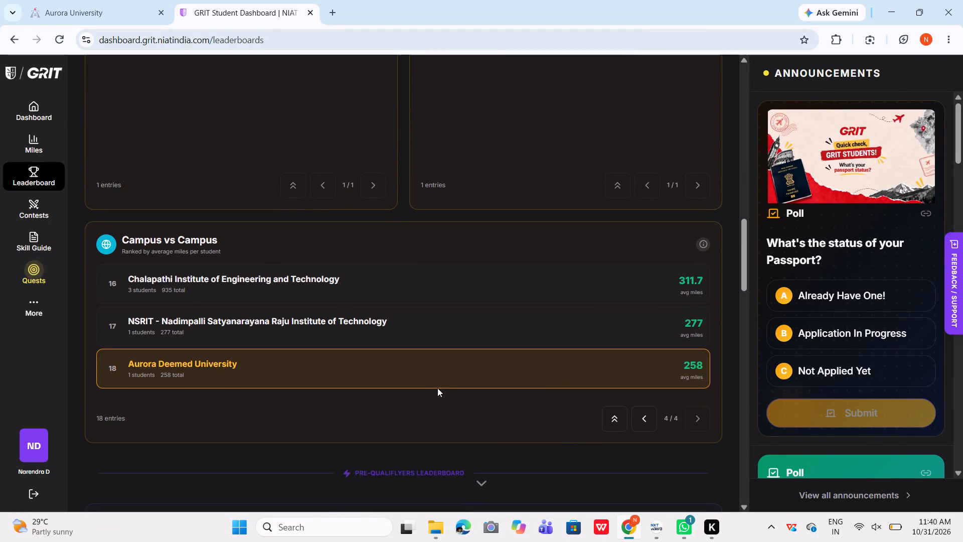
scroll(431, 384, down, 2)
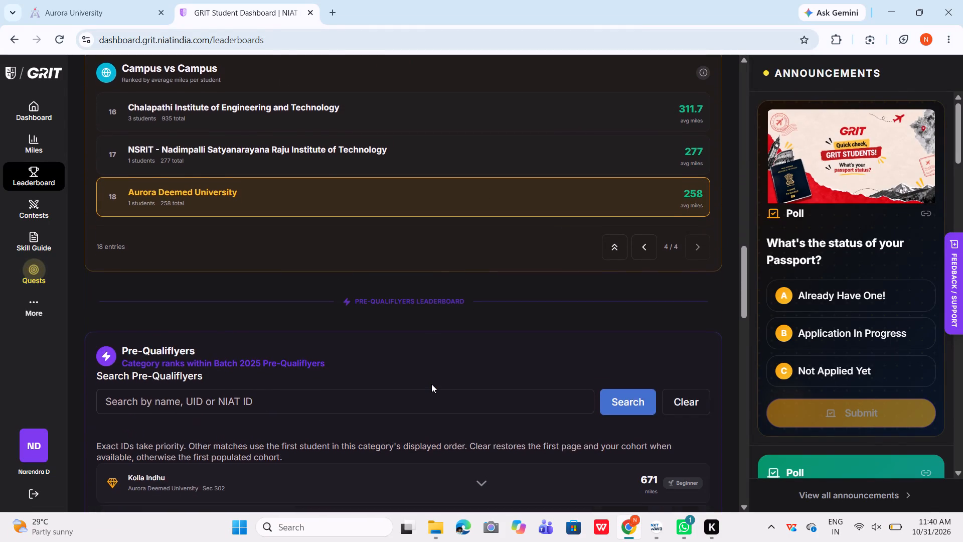
scroll(431, 384, down, 3)
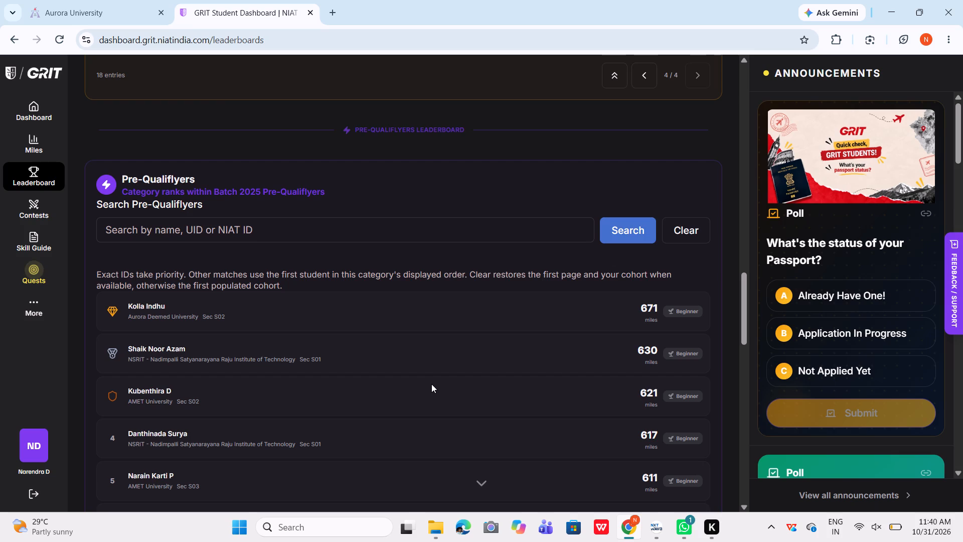
scroll(431, 384, right, 6)
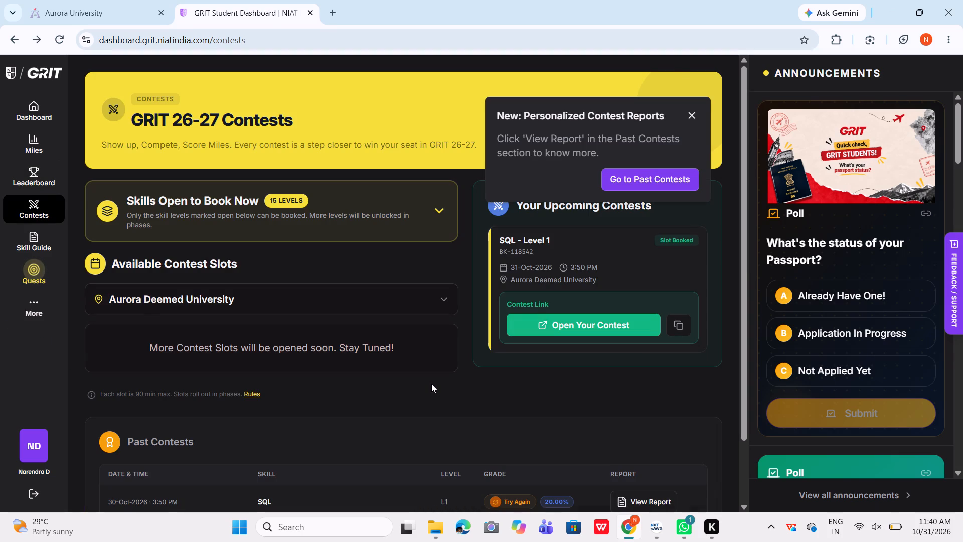
scroll(431, 384, right, 2)
Close the GRIT dashboard and open the Backend Development Fundamentals assessment list in the Aurora University portal.
click(312, 14)
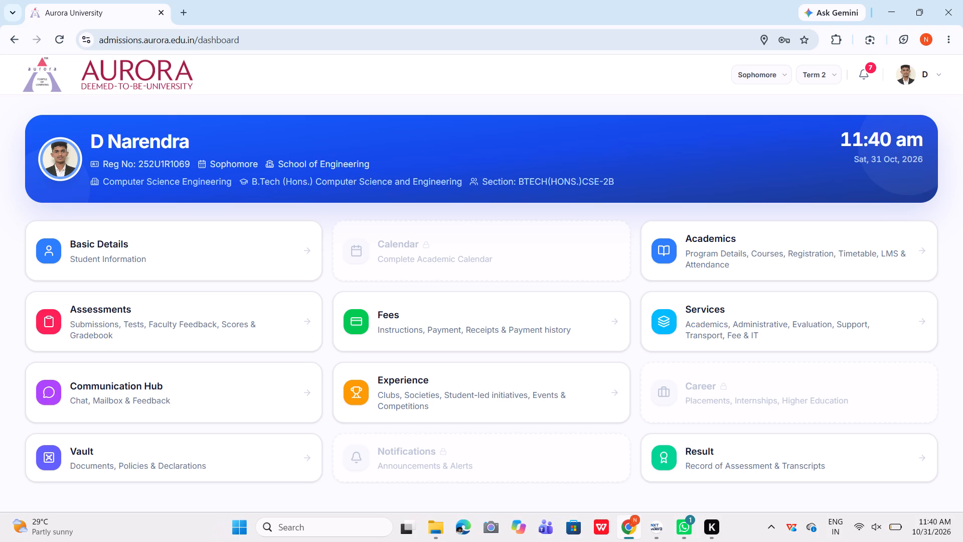
click(241, 329)
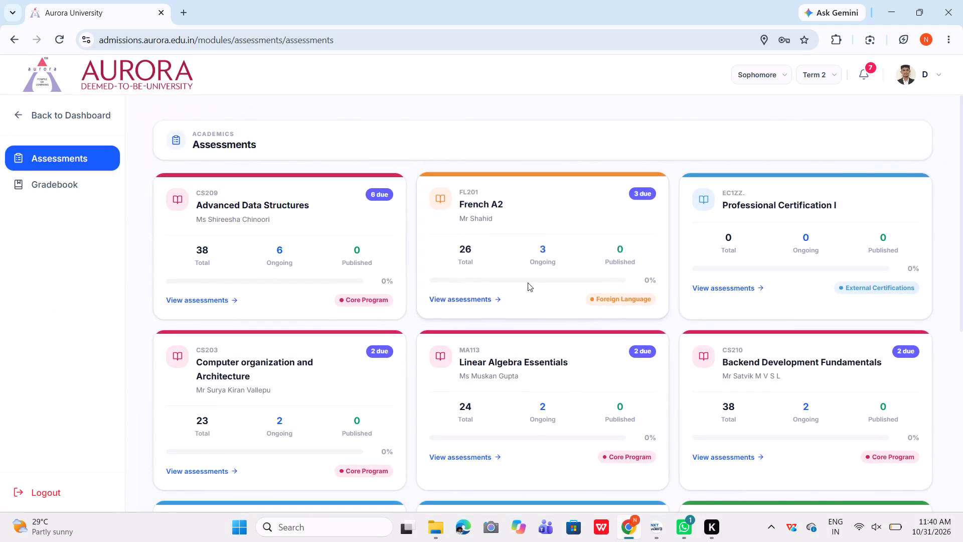
scroll(498, 404, down, 1)
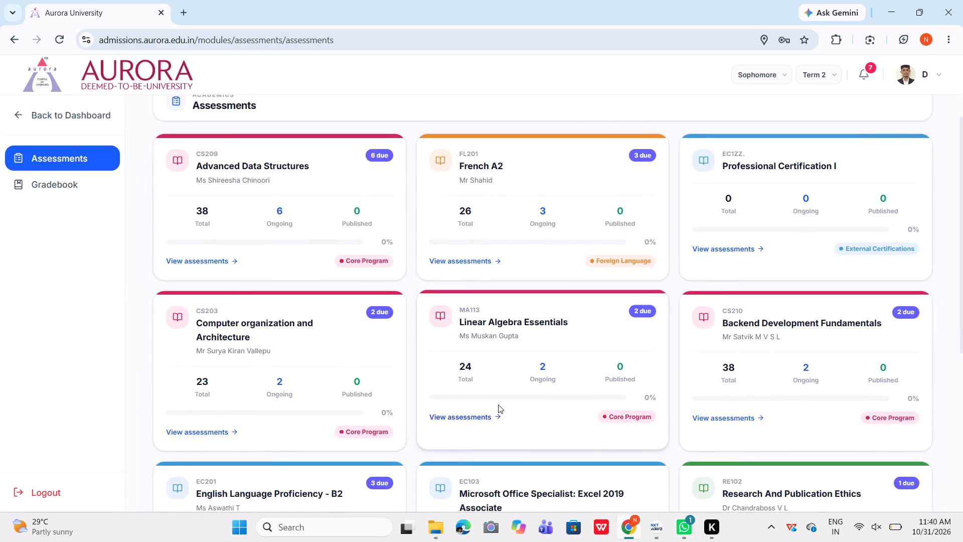
click(730, 408)
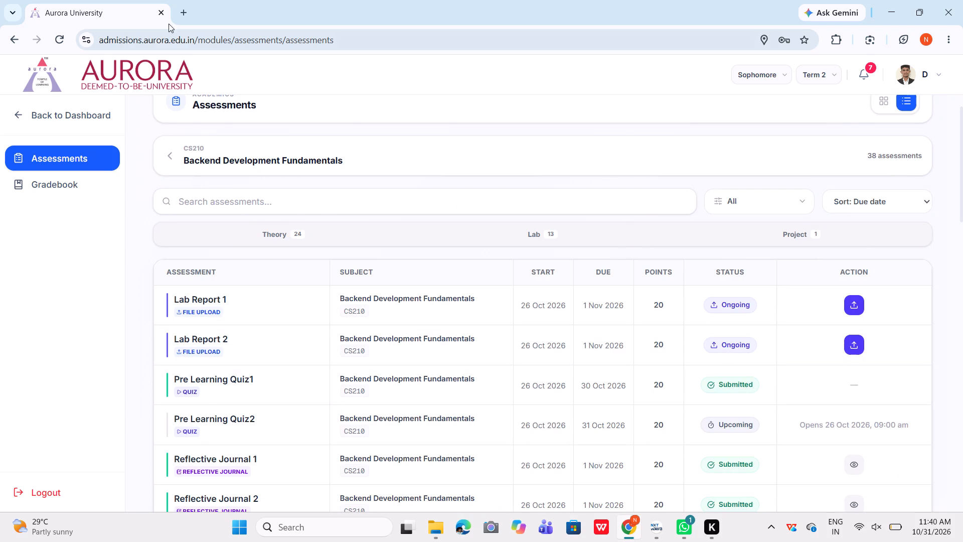
Search for ilovepdf in a new browser tab and open the iLovePDF site's Word to PDF converter.
click(183, 9)
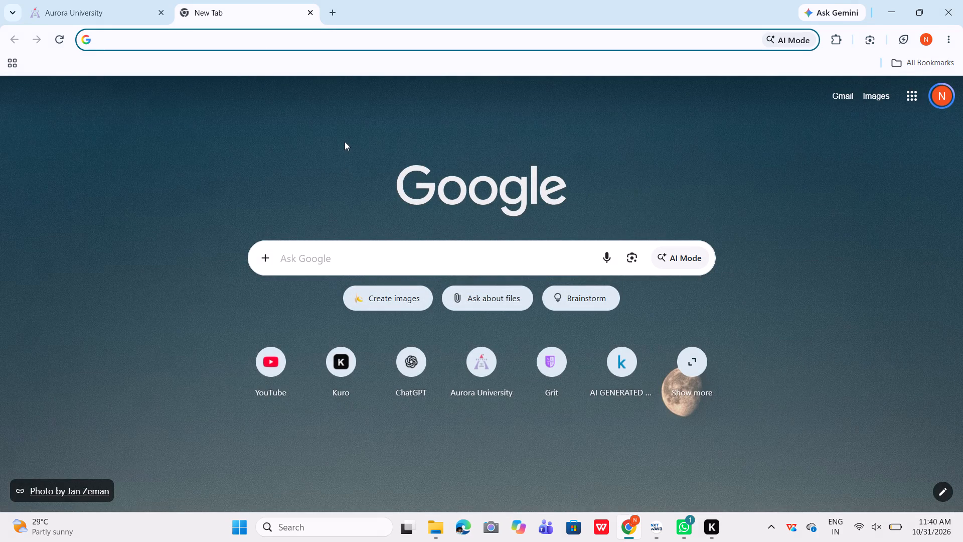
text(IL)
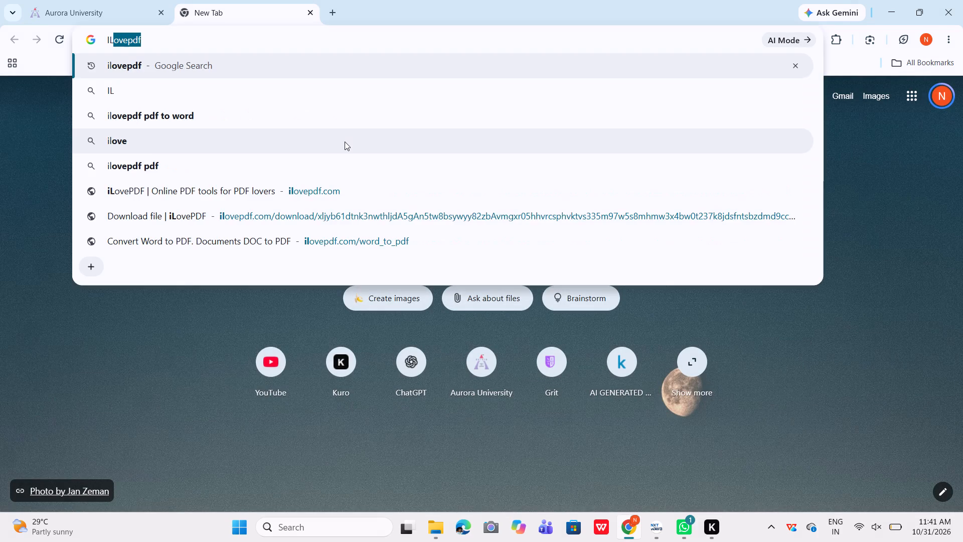
key(Return)
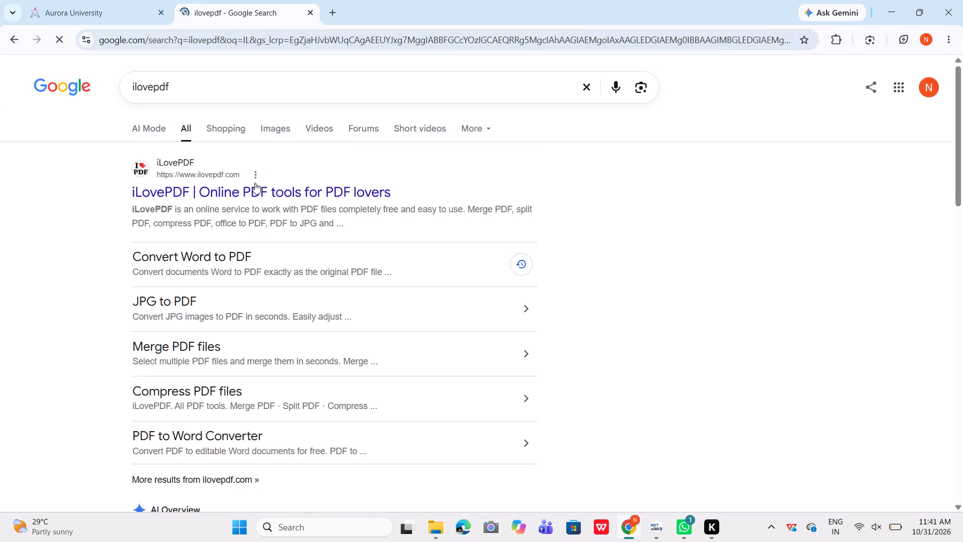
click(255, 189)
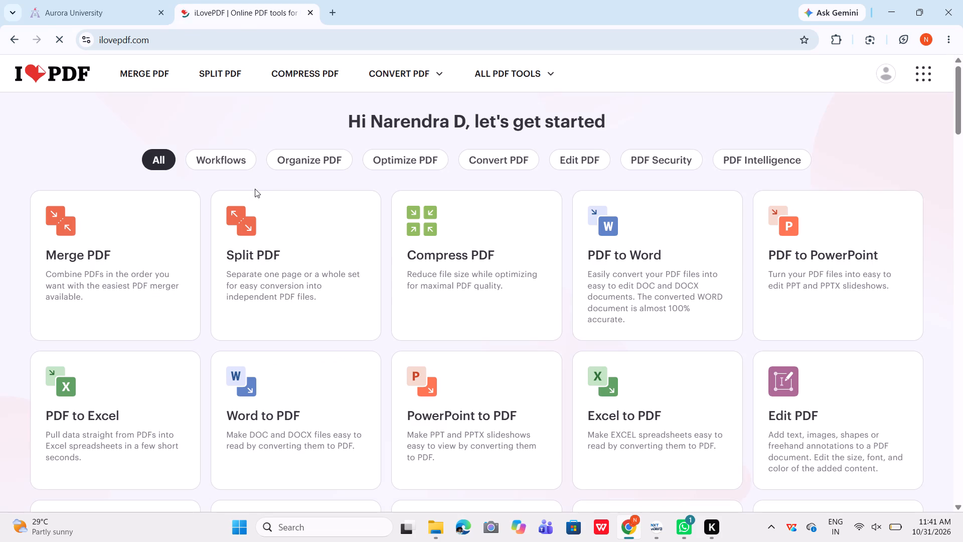
click(276, 405)
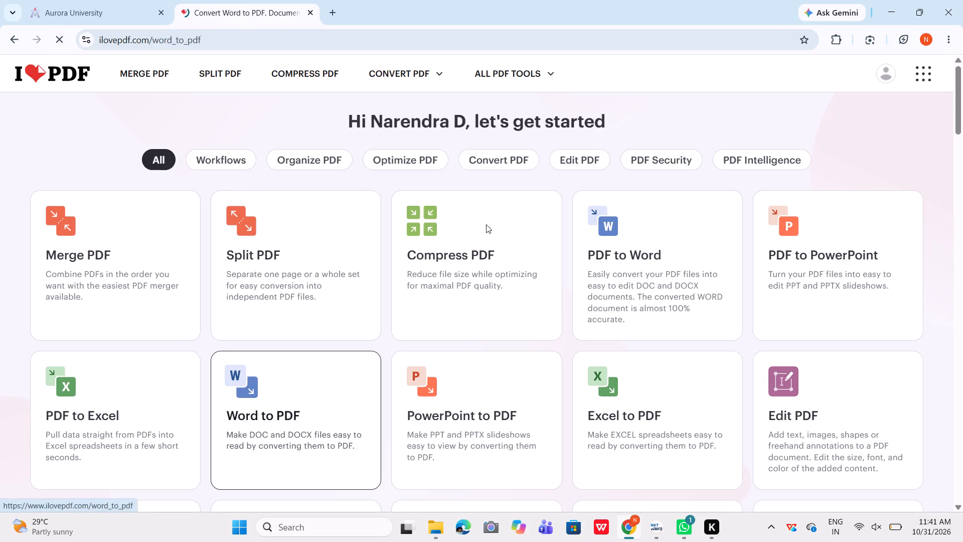
click(462, 209)
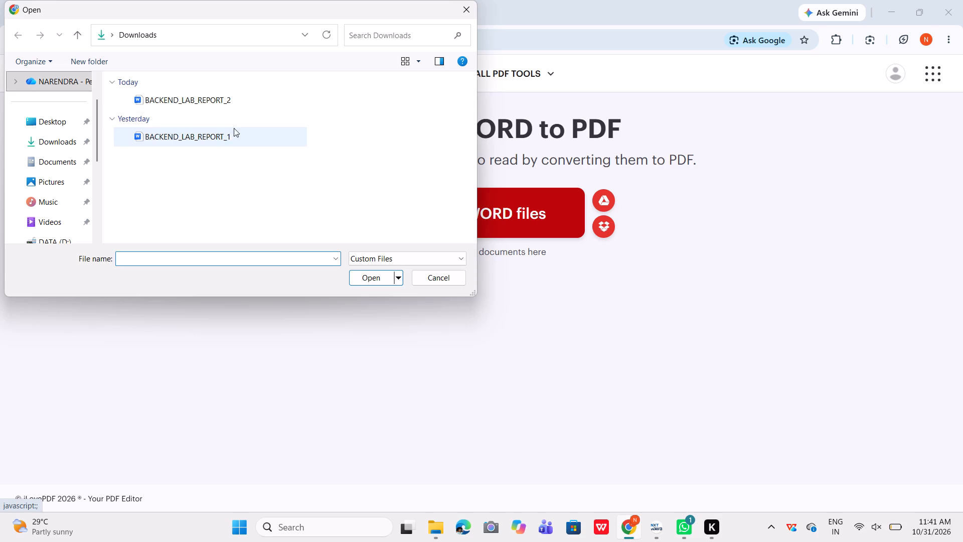
click(241, 103)
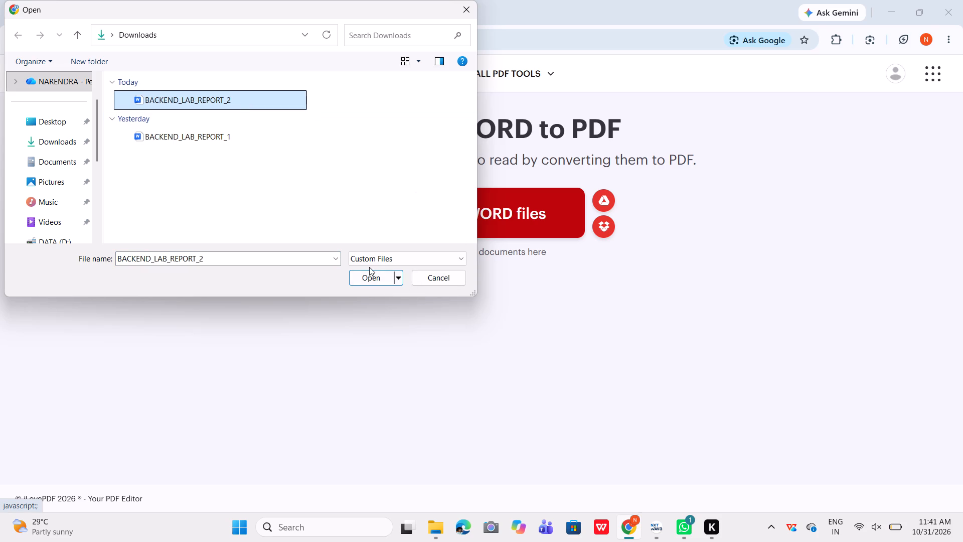
click(371, 272)
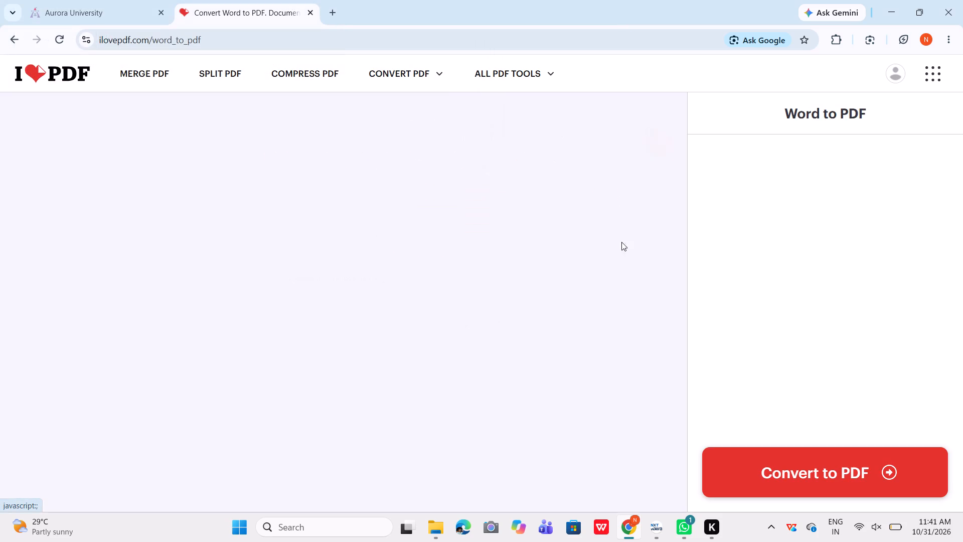
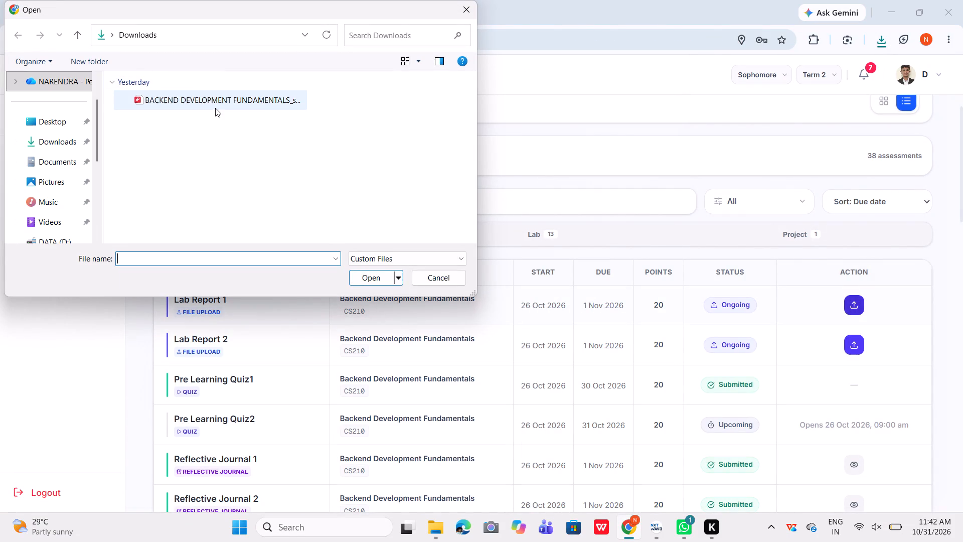
click(61, 136)
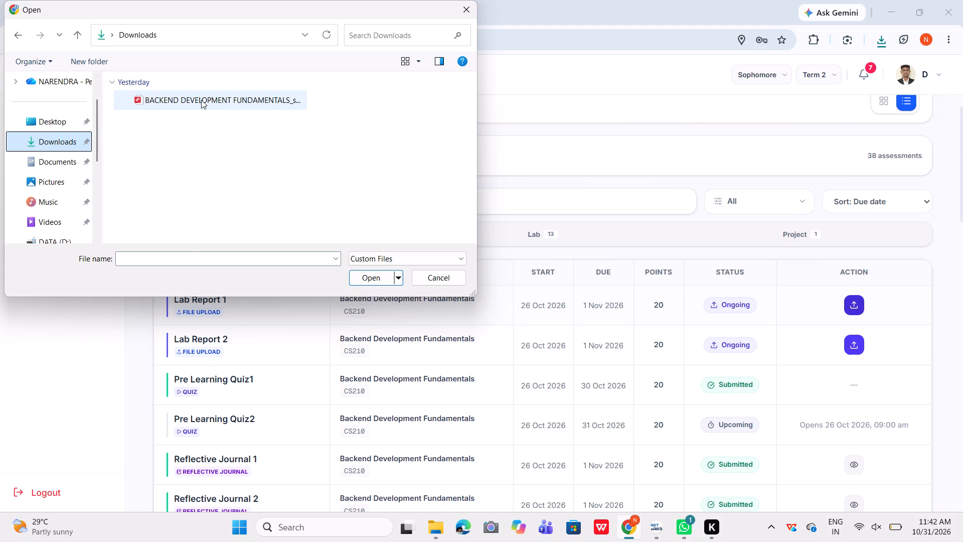
scroll(49, 191, up, 2)
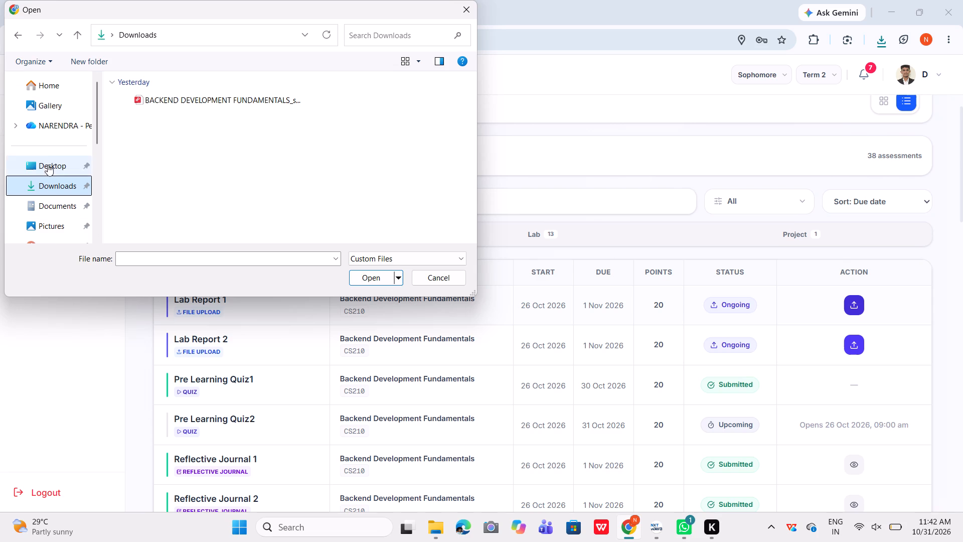
click(52, 161)
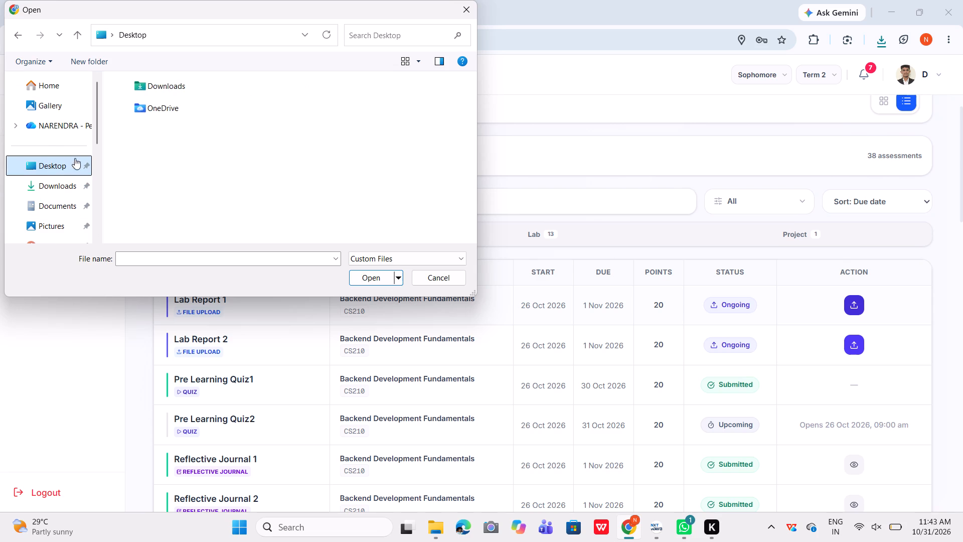
click(47, 120)
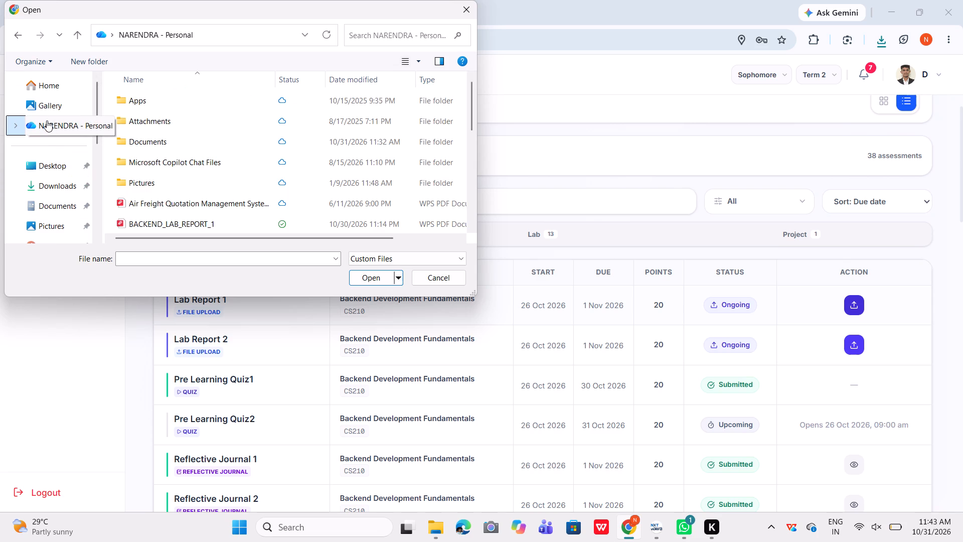
scroll(152, 163, down, 1)
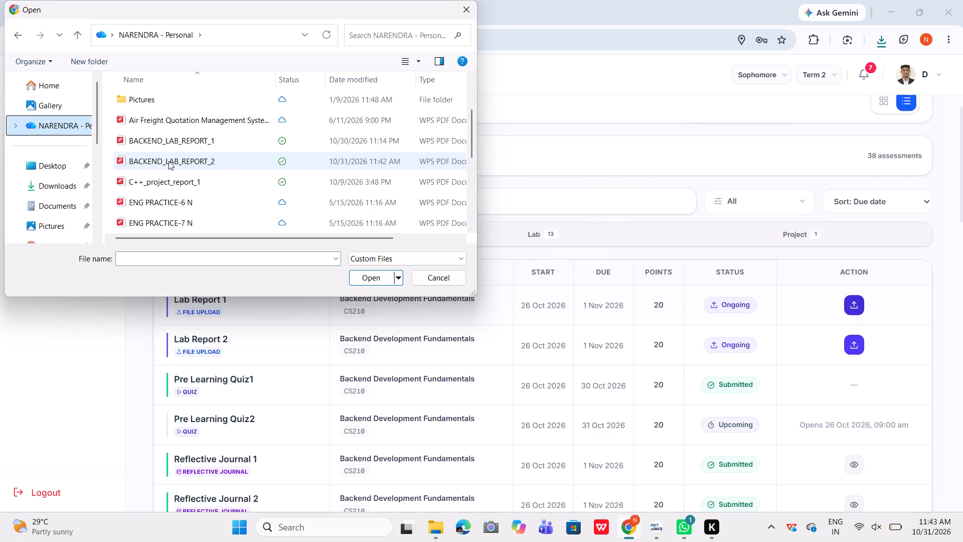
click(215, 143)
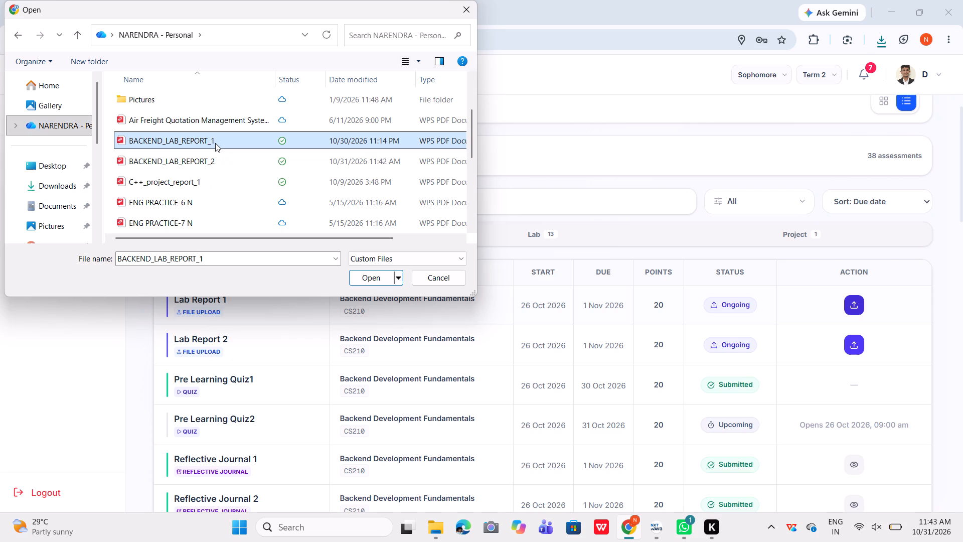
click(368, 277)
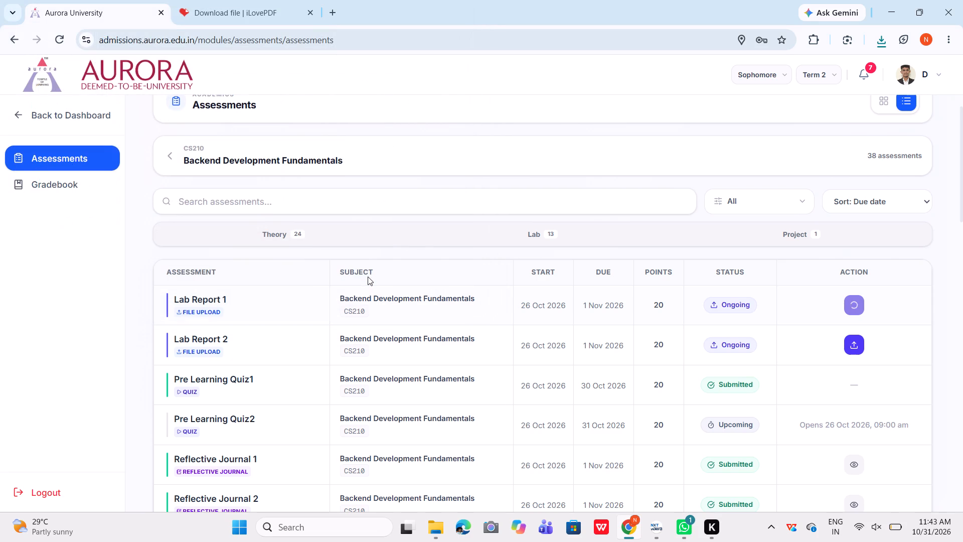
click(694, 401)
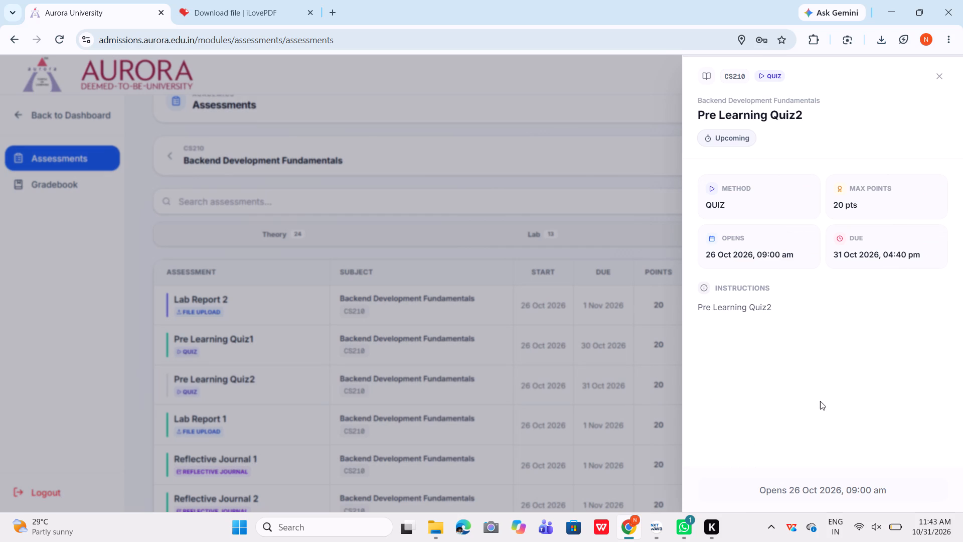
click(568, 185)
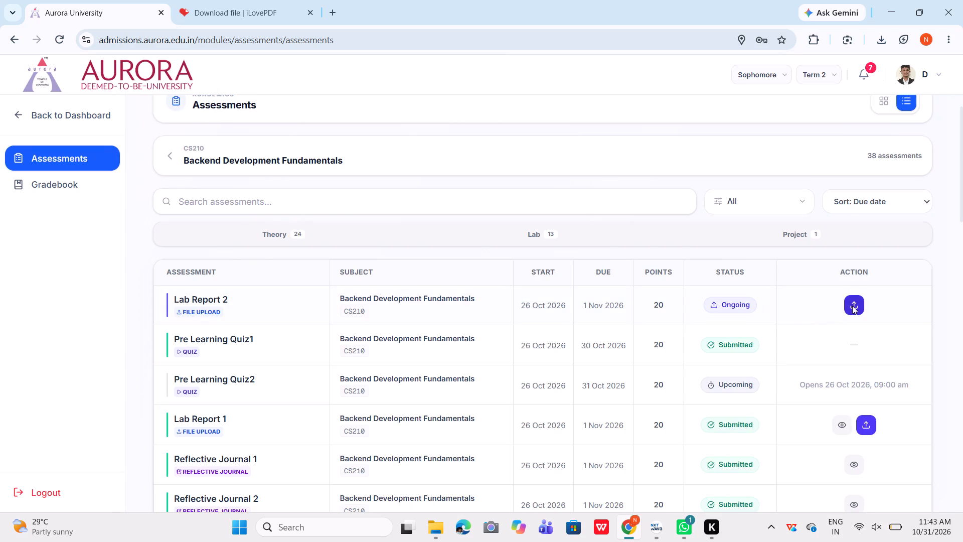
Upload BACKEND_LAB_REPORT_2 from the personal OneDrive folder as the submission for Lab Report 2.
click(852, 306)
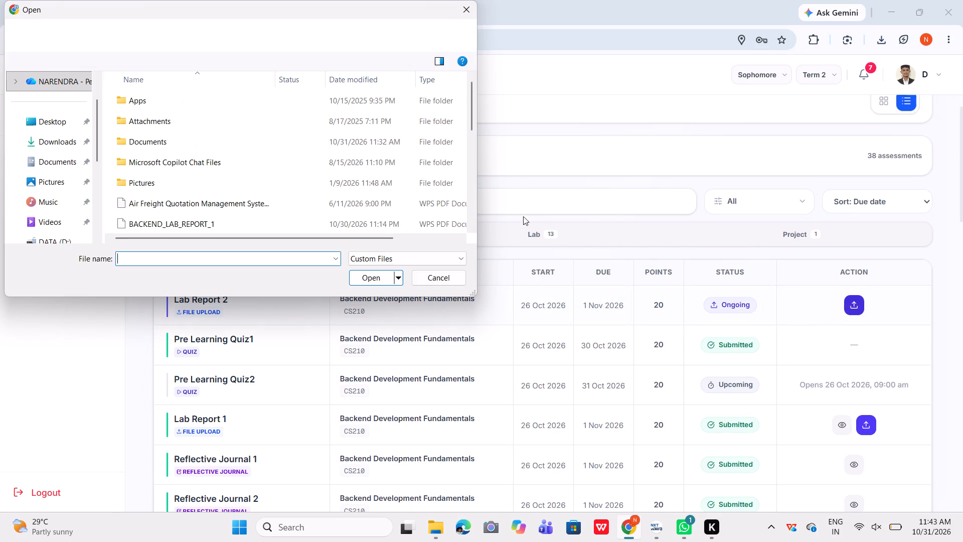
scroll(239, 202, down, 1)
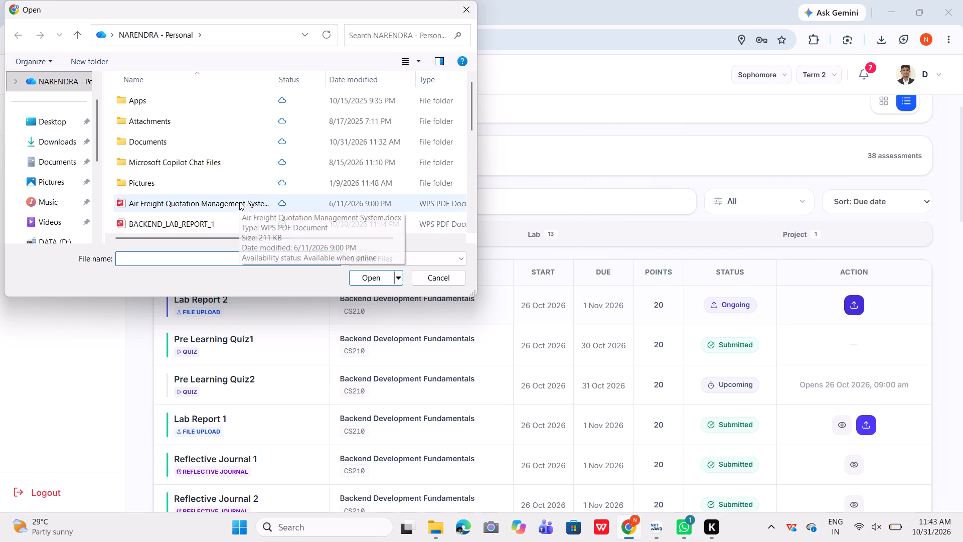
scroll(234, 198, down, 1)
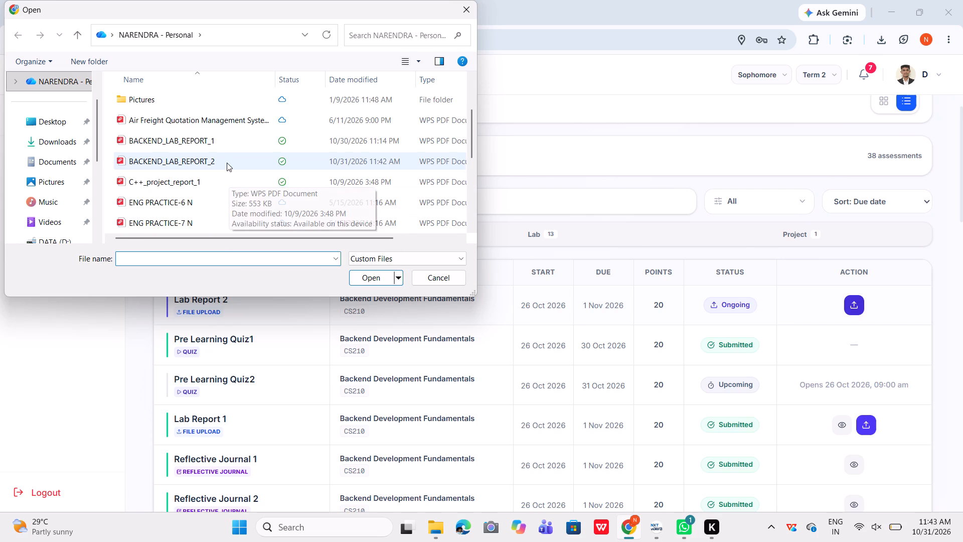
click(227, 158)
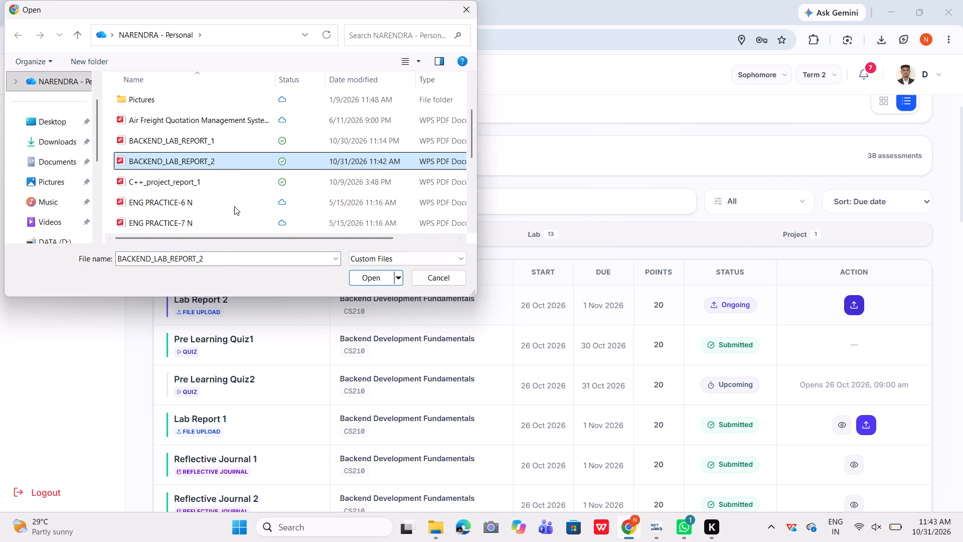
click(354, 277)
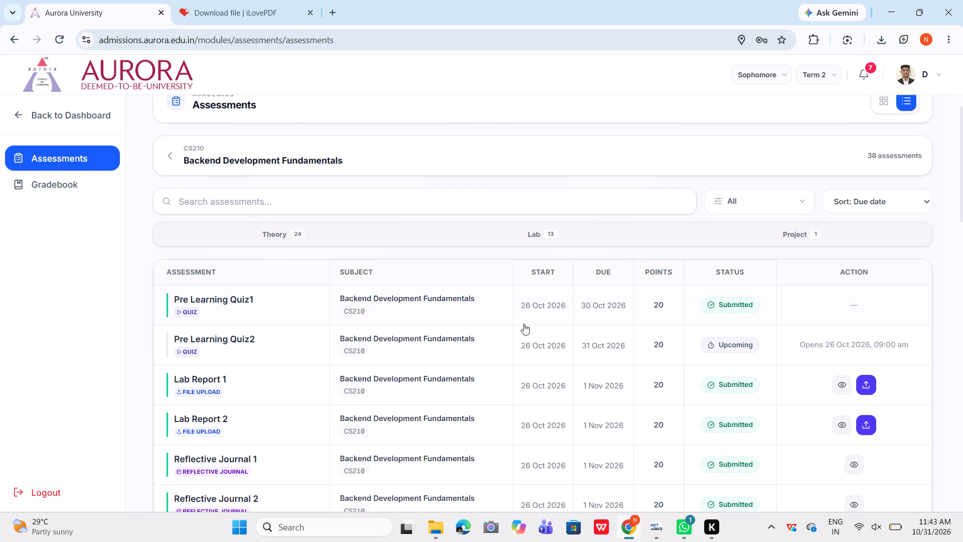
Dismiss the low-battery notice and return to the Backend Development Fundamentals assessment list.
scroll(279, 378, down, 1)
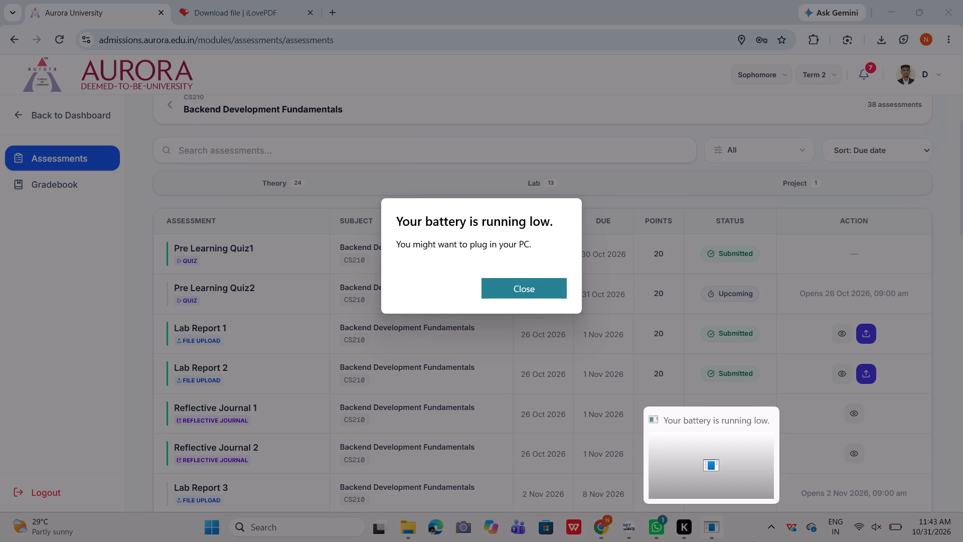
click(795, 317)
click(537, 288)
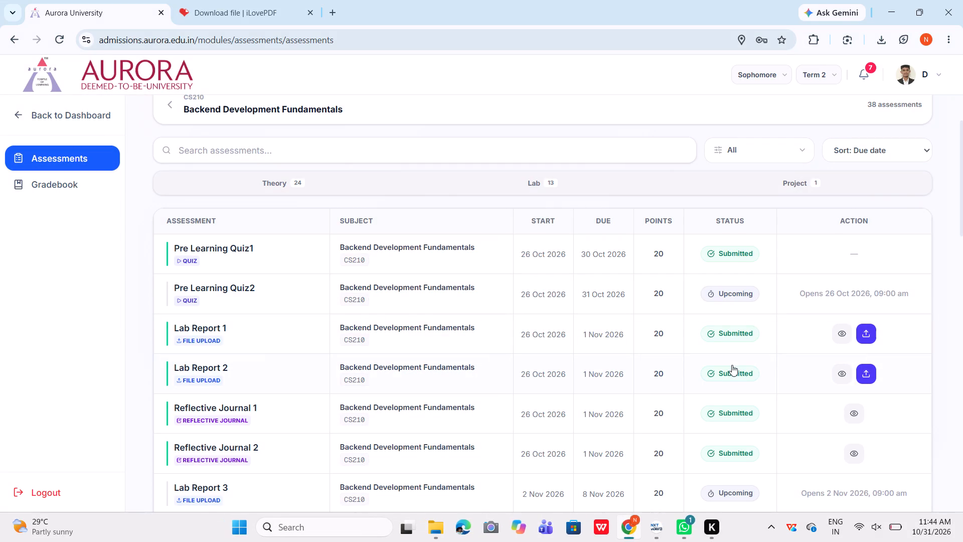
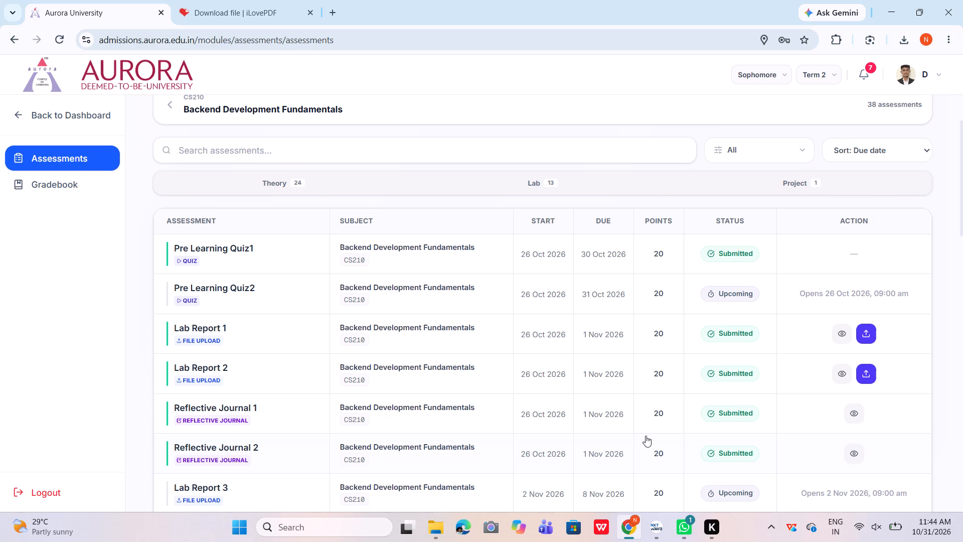
Go back to the course overview and open the assessments of the Advanced Data Structures course.
scroll(384, 246, up, 3)
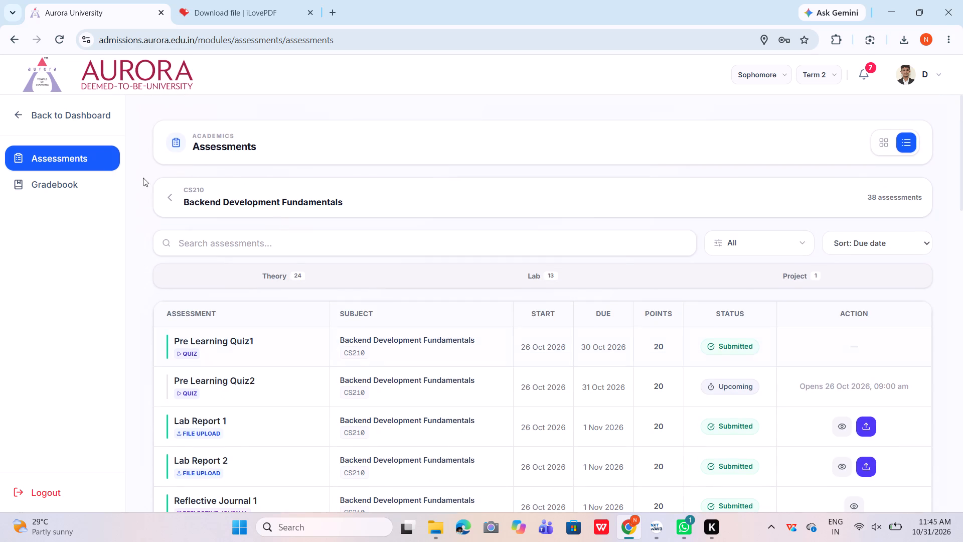
click(170, 197)
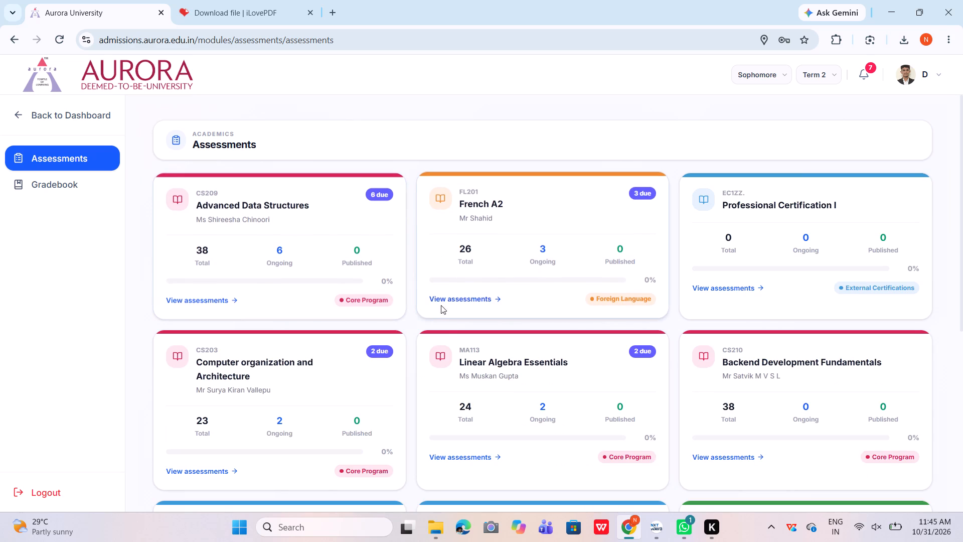
scroll(447, 315, down, 2)
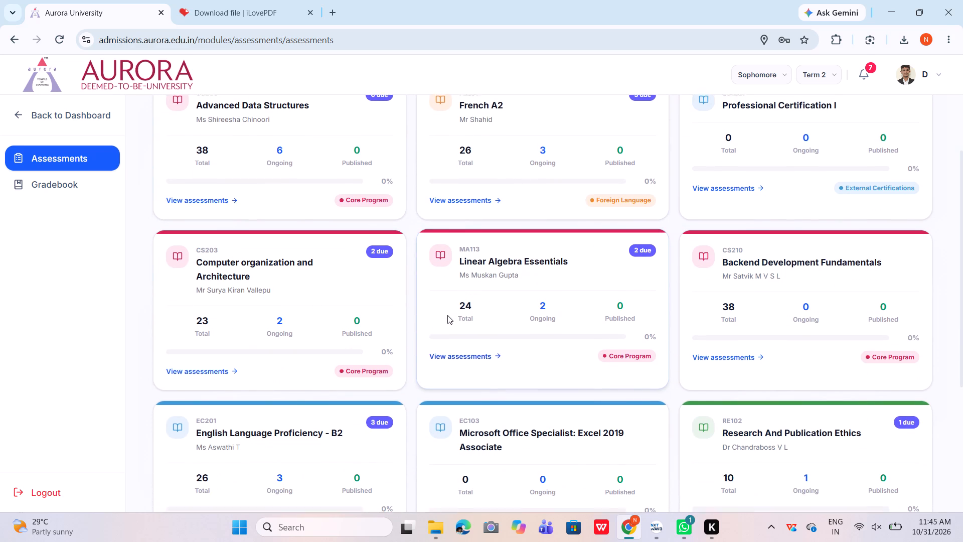
scroll(447, 315, down, 1)
scroll(518, 289, up, 2)
click(259, 241)
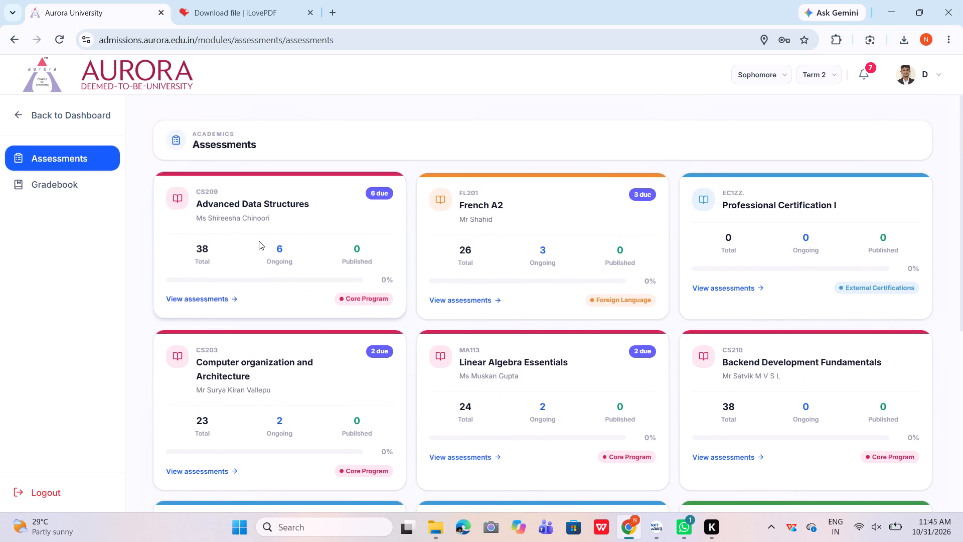
Check the details of Pre Learning Quiz1 and Pre Learning Quiz2 in Advanced Data Structures without starting either quiz.
scroll(567, 383, down, 1)
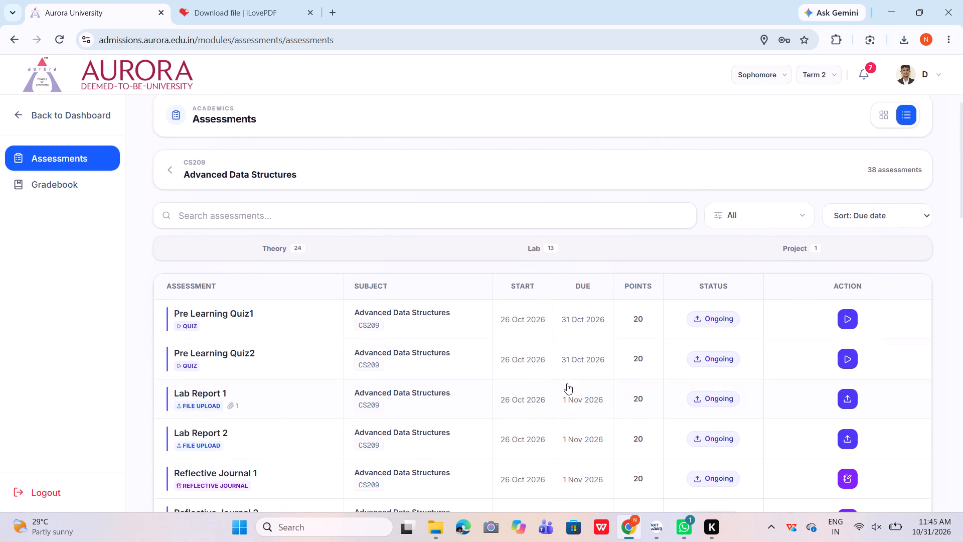
scroll(567, 383, down, 1)
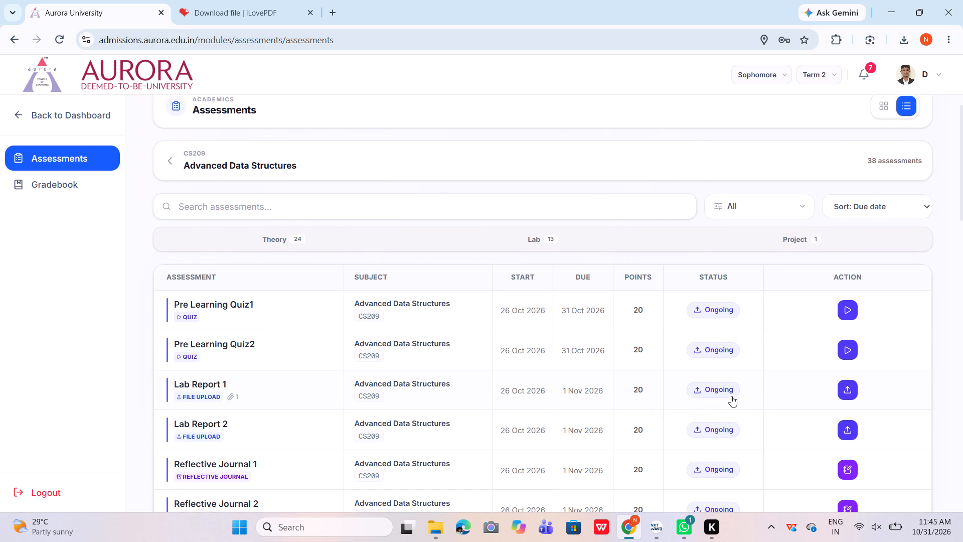
scroll(593, 434, down, 1)
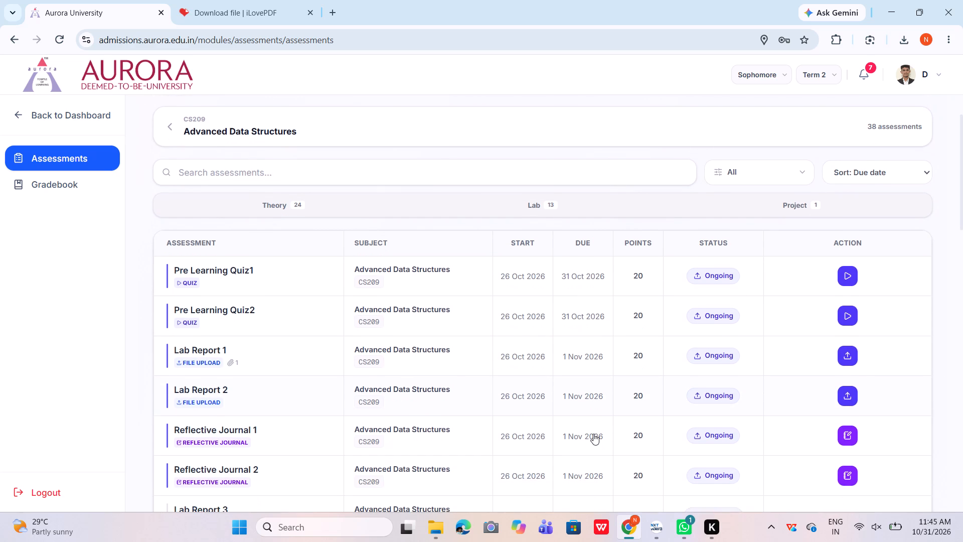
scroll(593, 434, down, 2)
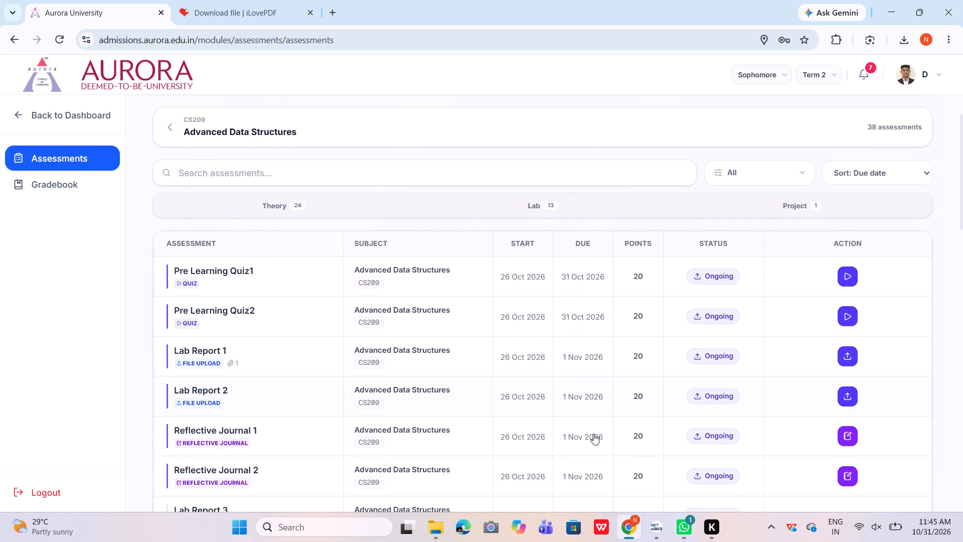
scroll(593, 434, down, 2)
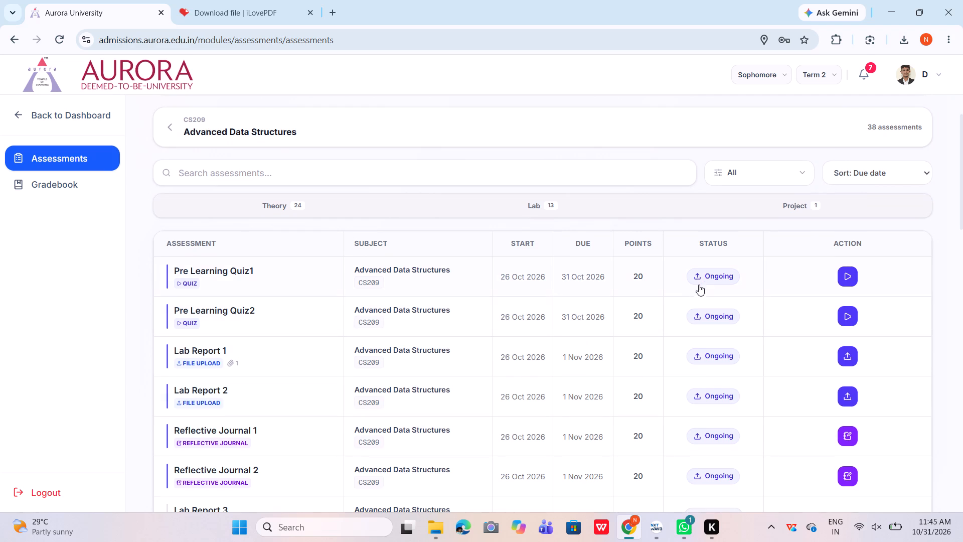
click(707, 277)
click(630, 248)
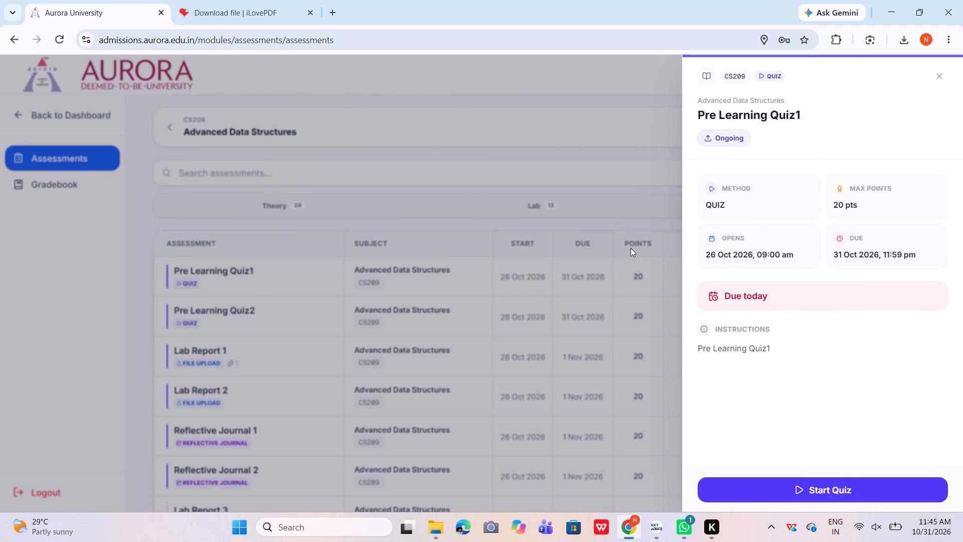
click(715, 317)
click(654, 318)
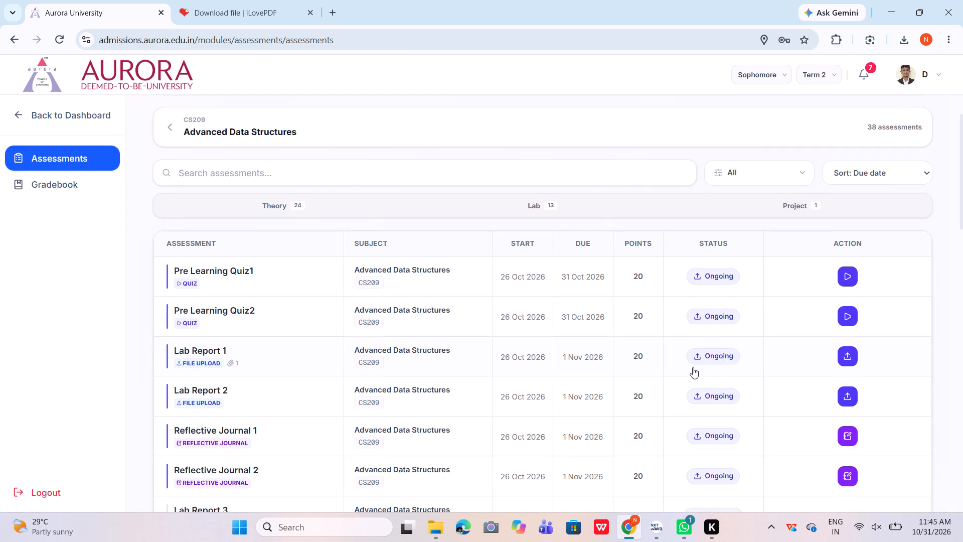
Look through the full Advanced Data Structures assessment list for the status and due dates of its items.
scroll(693, 367, down, 3)
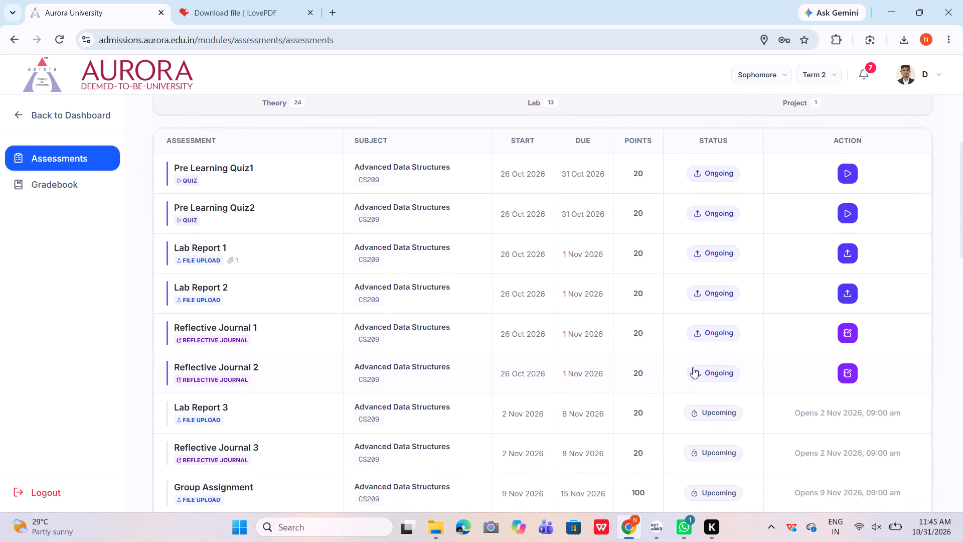
scroll(693, 367, down, 3)
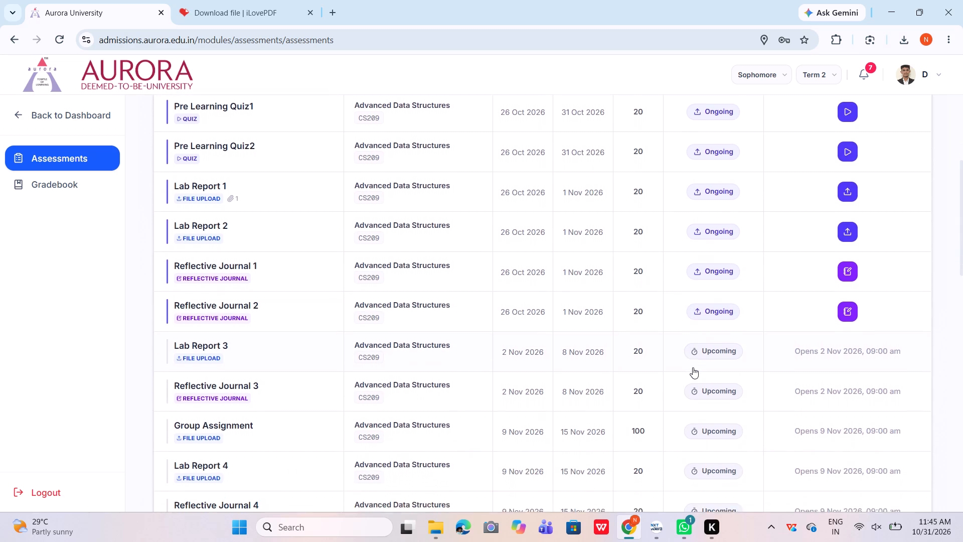
scroll(693, 367, down, 4)
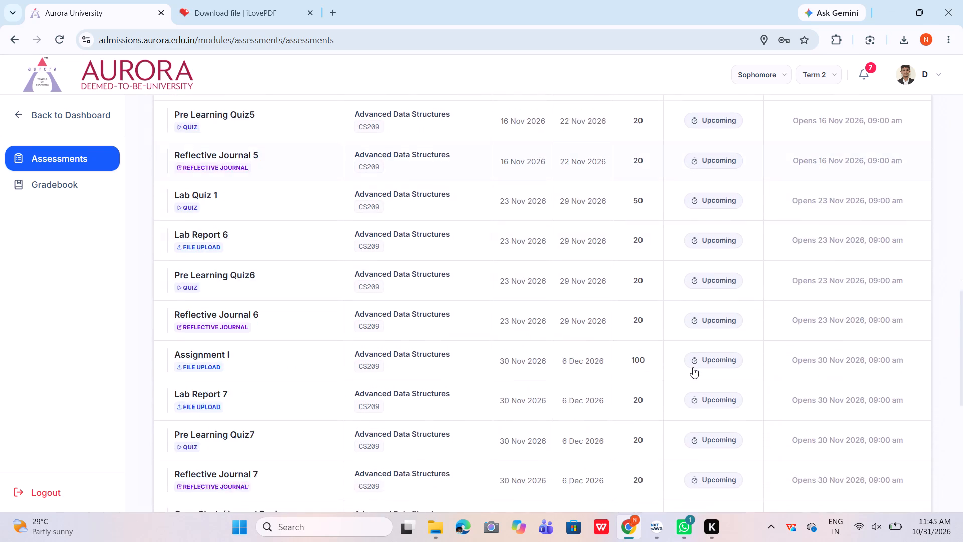
scroll(693, 367, down, 2)
scroll(693, 367, up, 6)
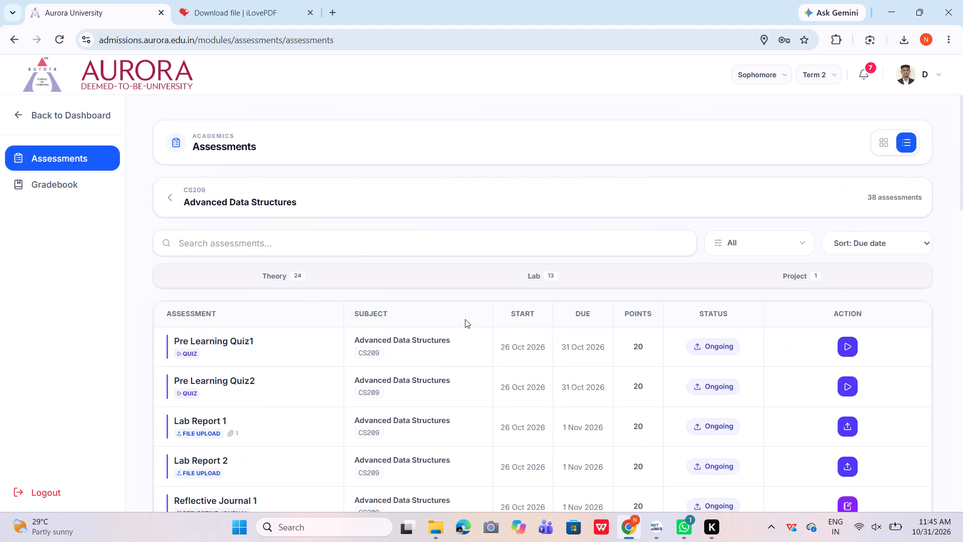
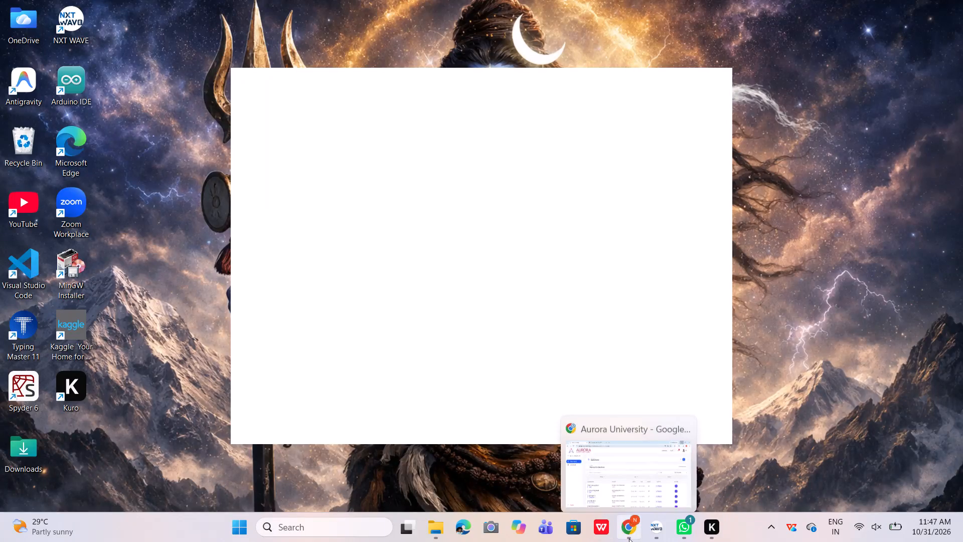
Switch back to Google Chrome and open a new blank tab alongside the Aurora University and iLovePDF pages.
click(629, 538)
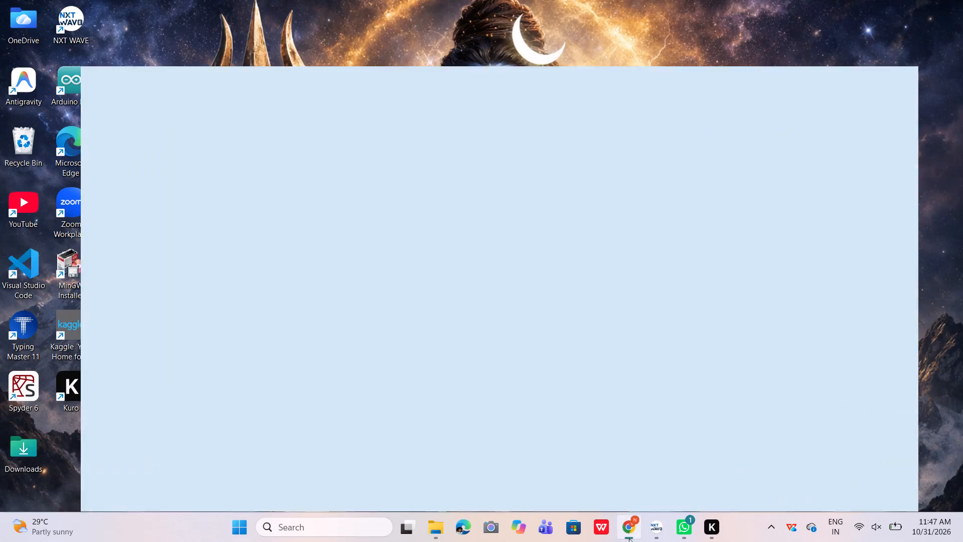
scroll(372, 303, right, 1)
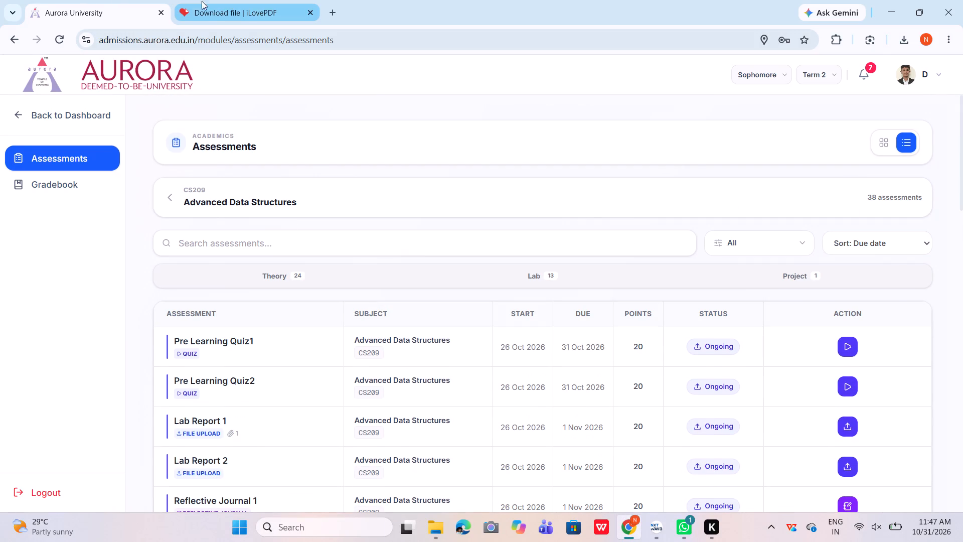
click(248, 1)
click(339, 14)
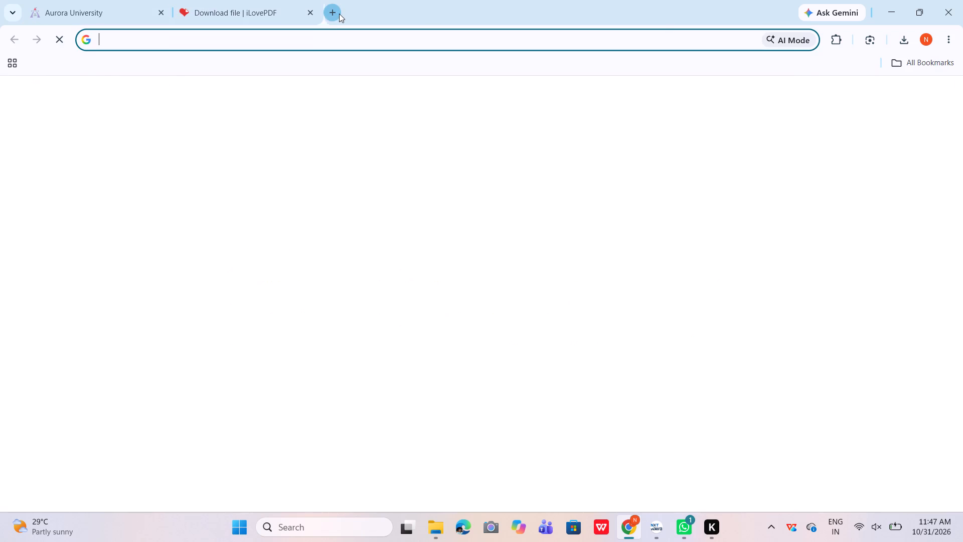
click(120, 3)
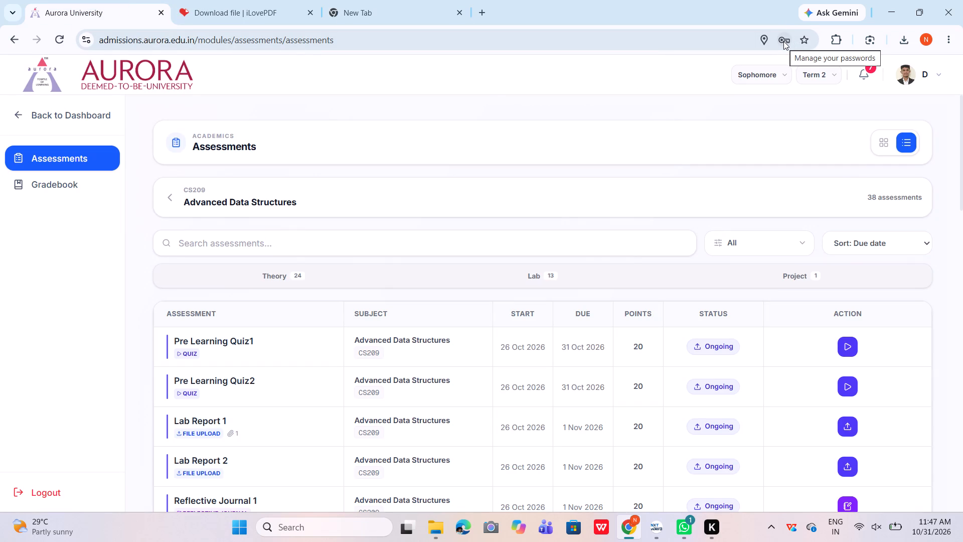
click(411, 9)
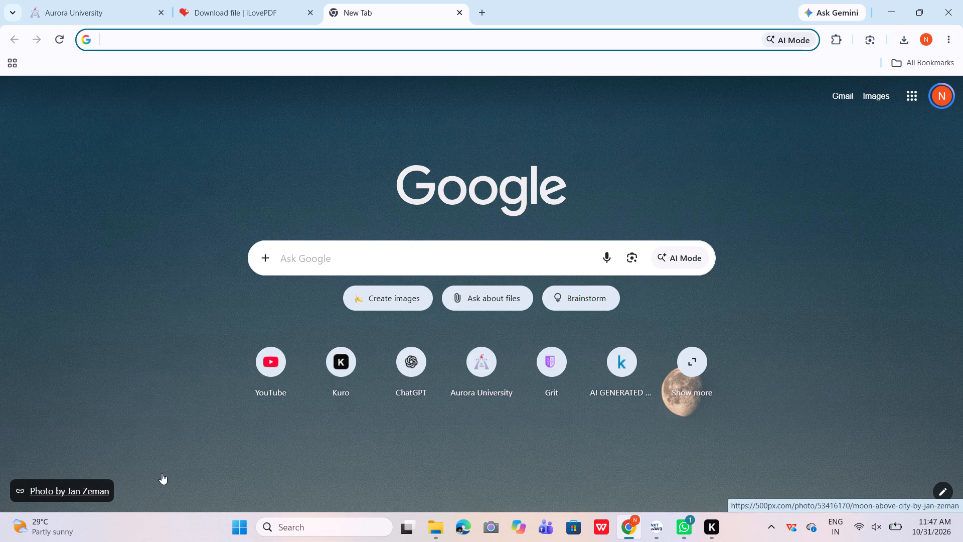
scroll(568, 421, right, 1)
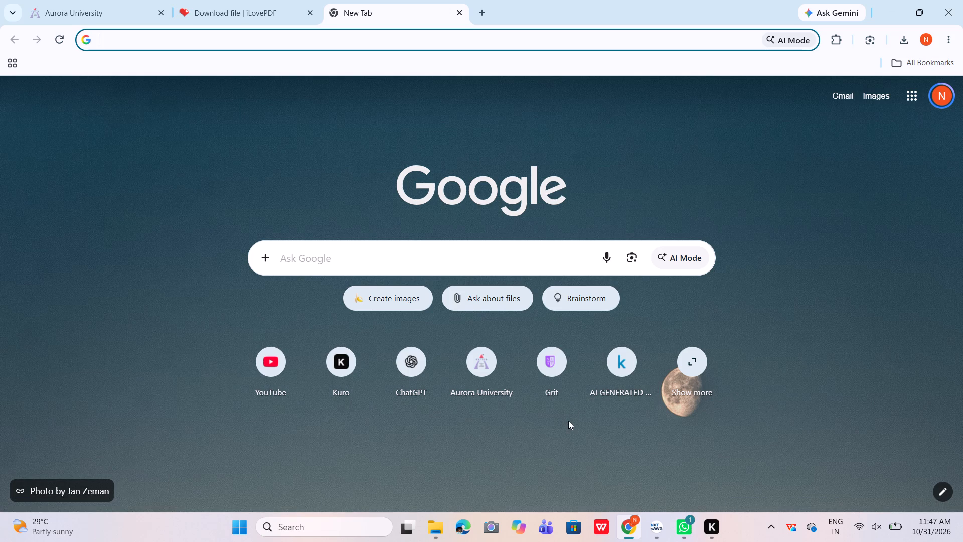
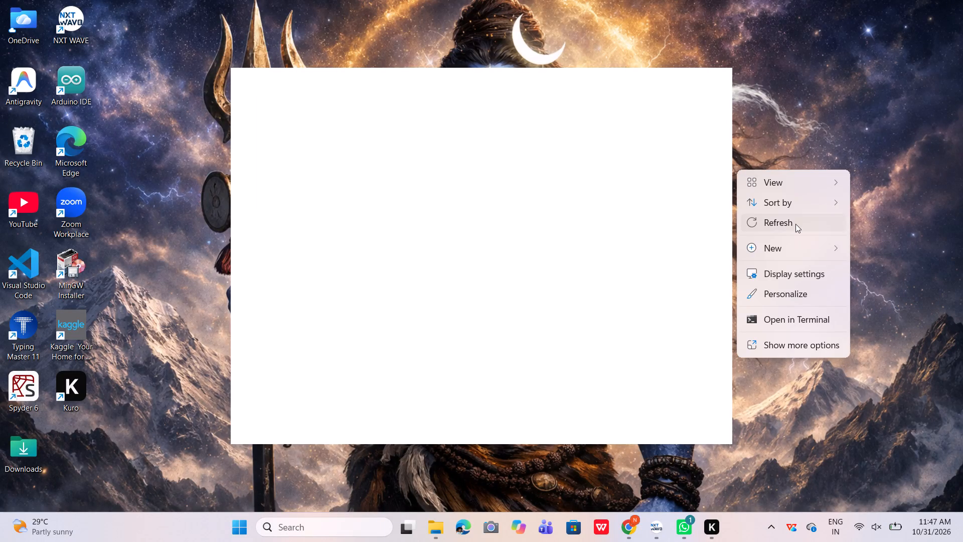
Refresh the Windows desktop.
double_click(789, 224)
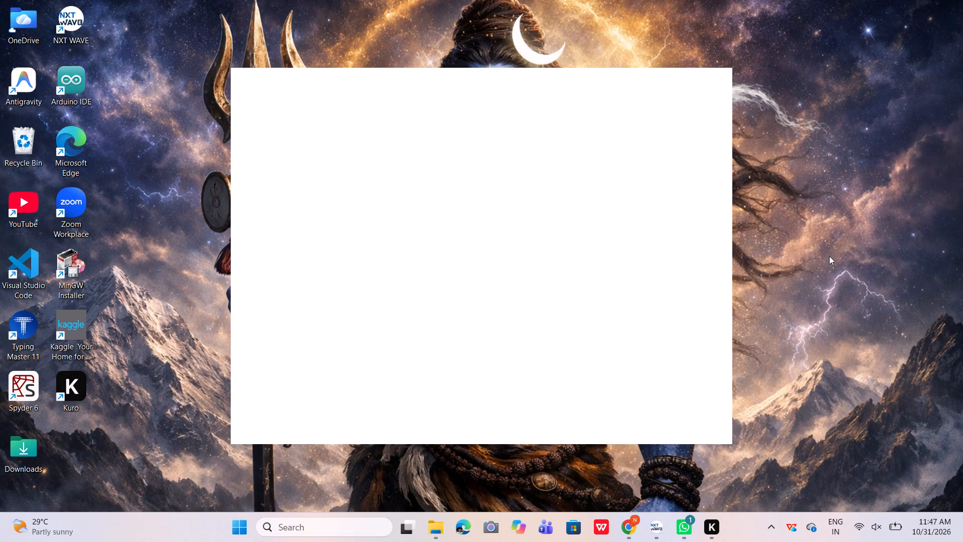